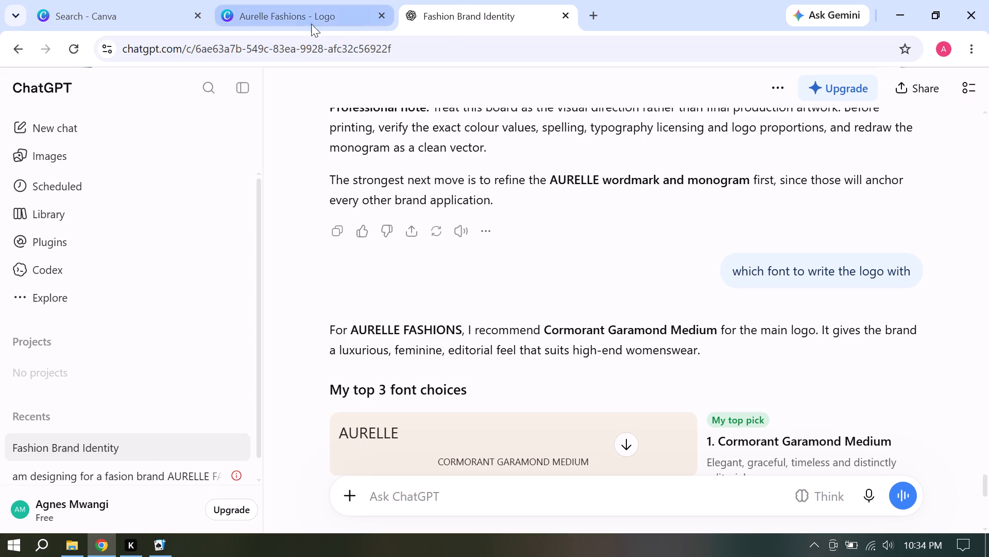
left_click(299, 18)
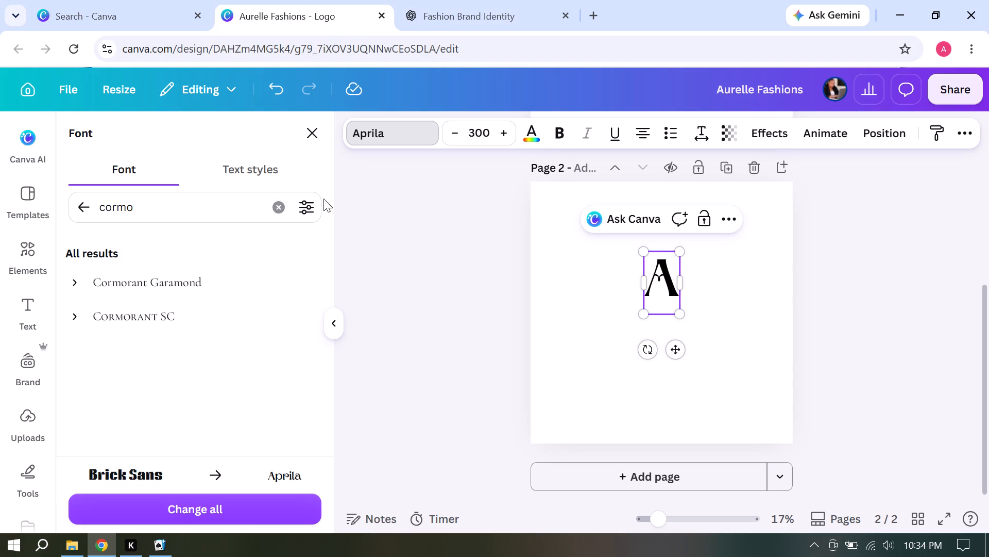
left_click(78, 288)
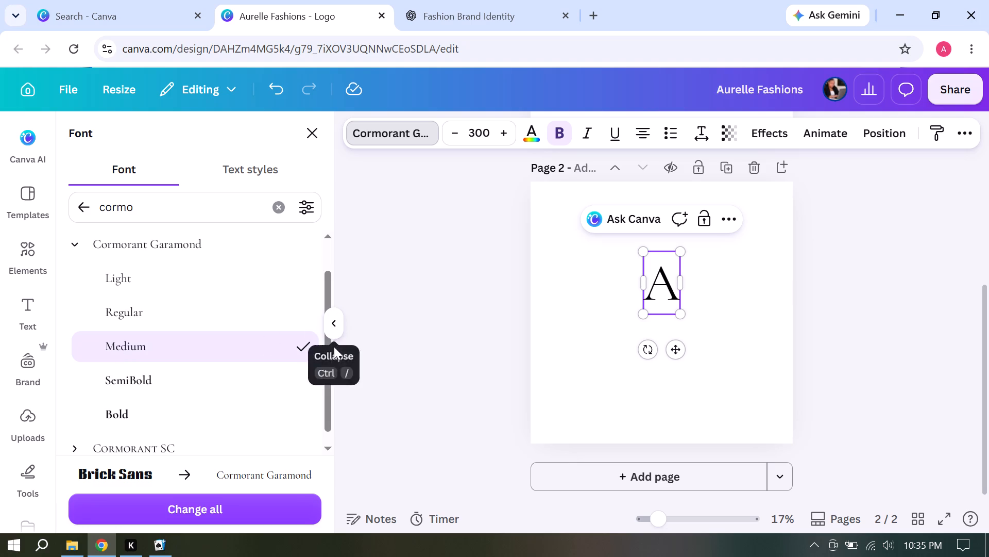
Try the Bold, SemiBold and Medium weights of Cormorant Garamond on the letter A, settle on Bold and deselect the letter.
left_click_drag(331, 356, 331, 392)
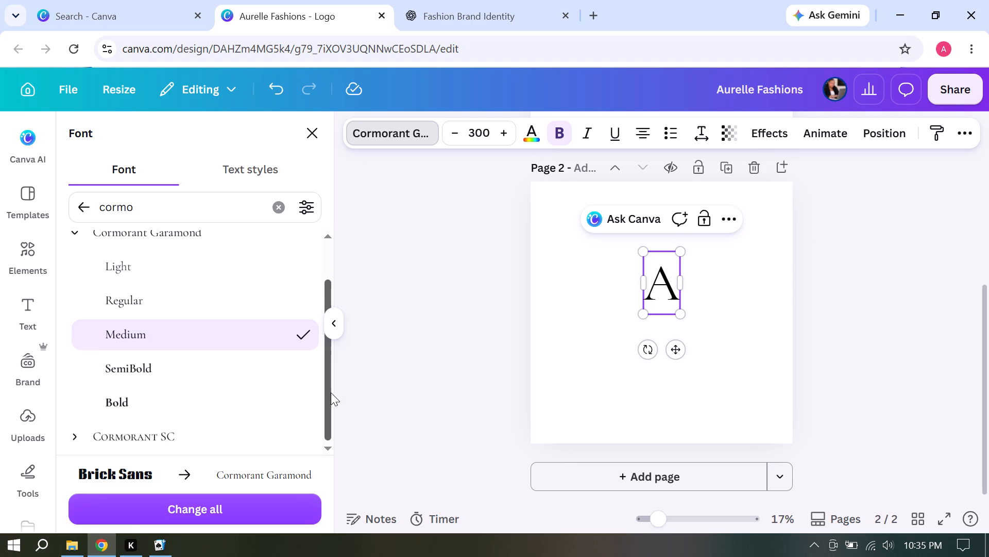
left_click_drag(331, 392, 331, 396)
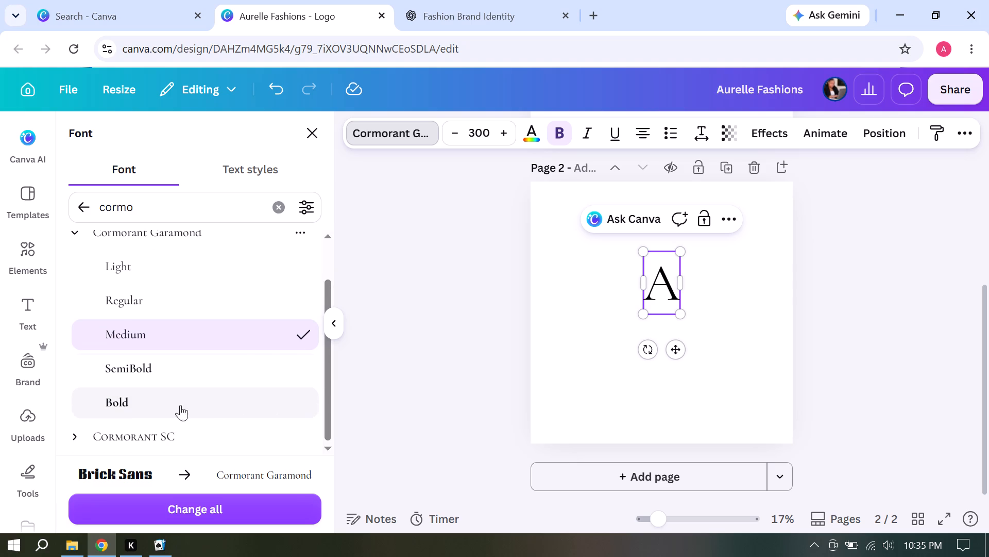
left_click(139, 404)
left_click(146, 367)
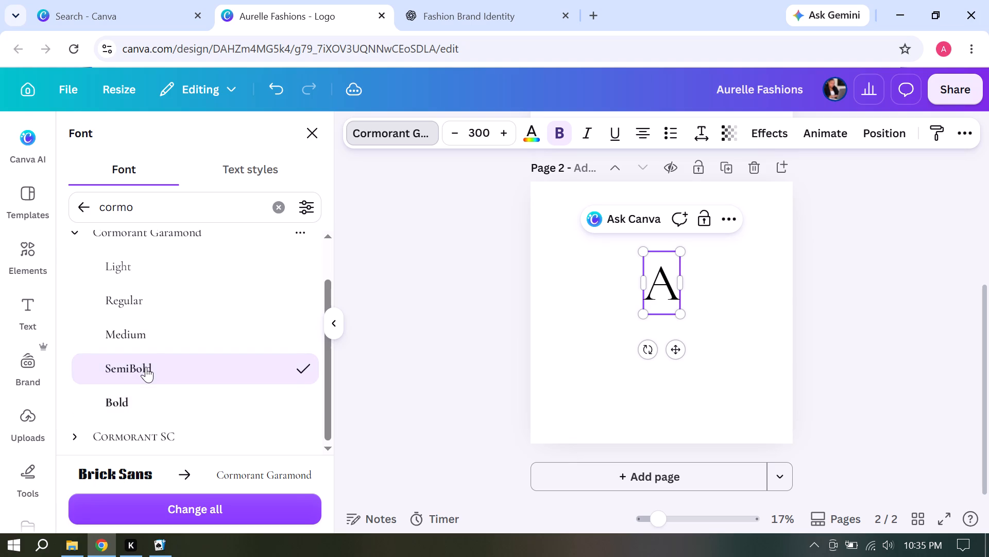
left_click(141, 335)
left_click(125, 401)
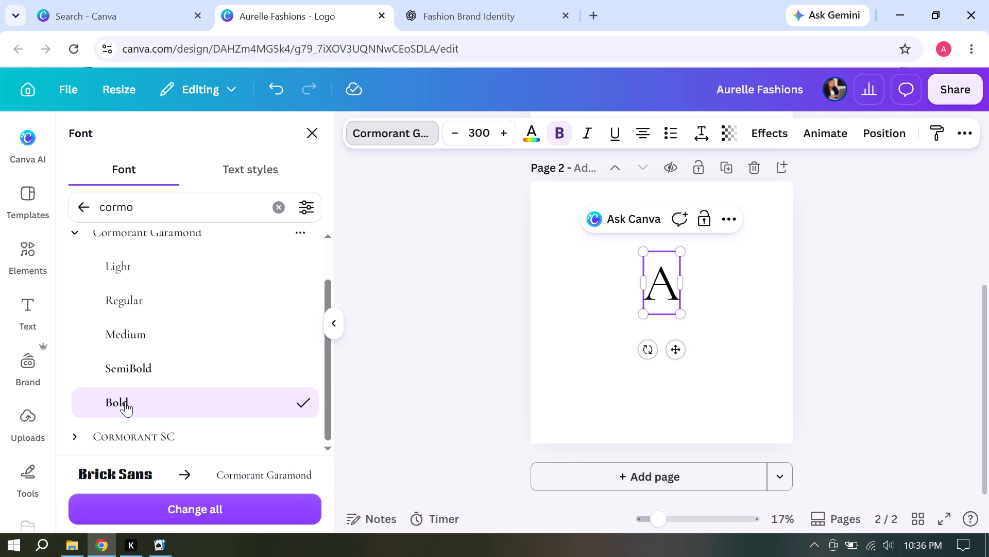
left_click(441, 275)
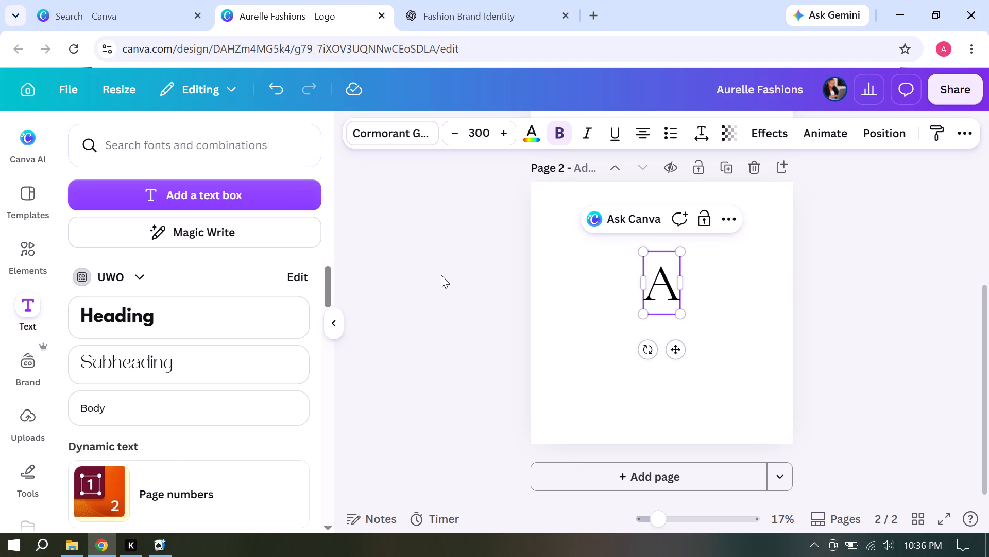
left_click(441, 275)
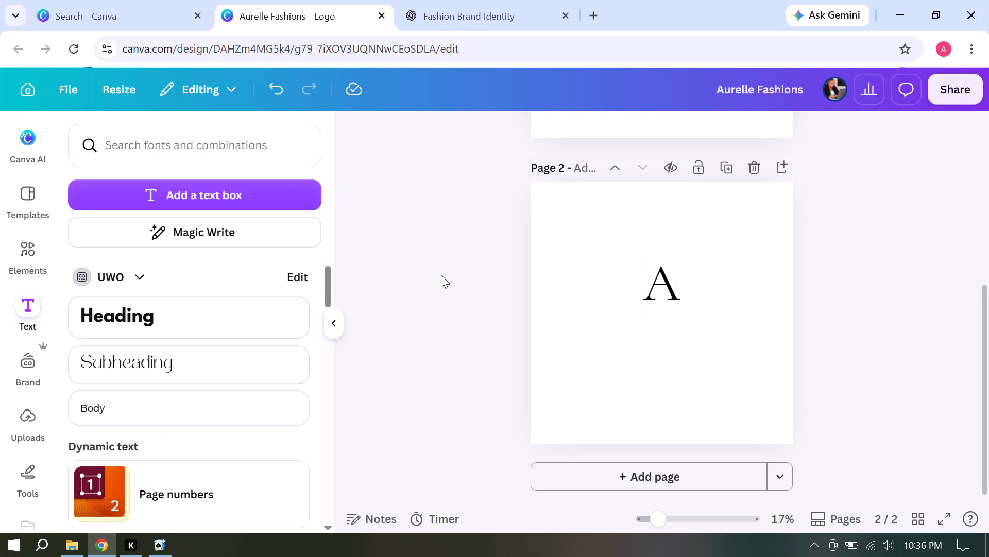
Reselect the letter A on page 2 and expand the Cormorant Garamond weight options.
left_click(673, 302)
left_click(405, 128)
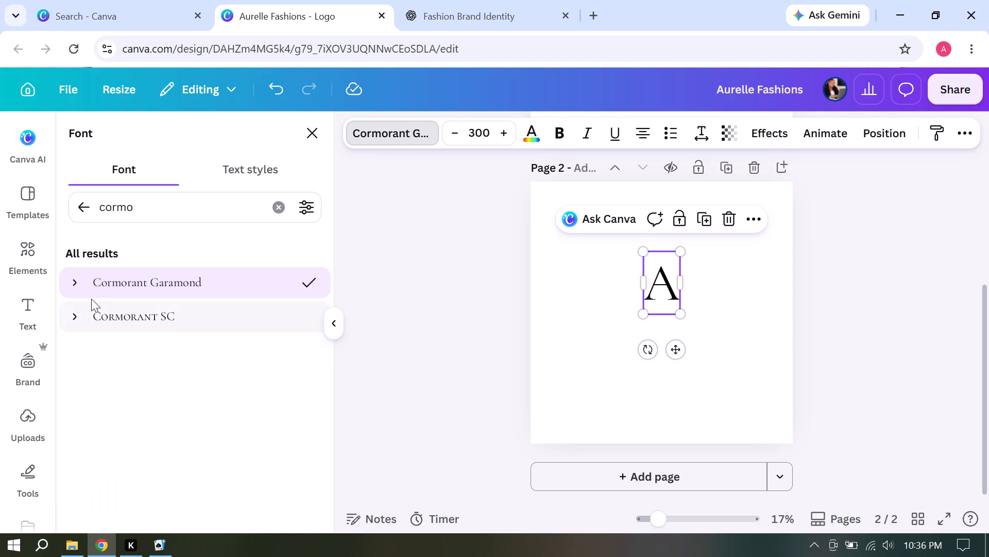
left_click(77, 283)
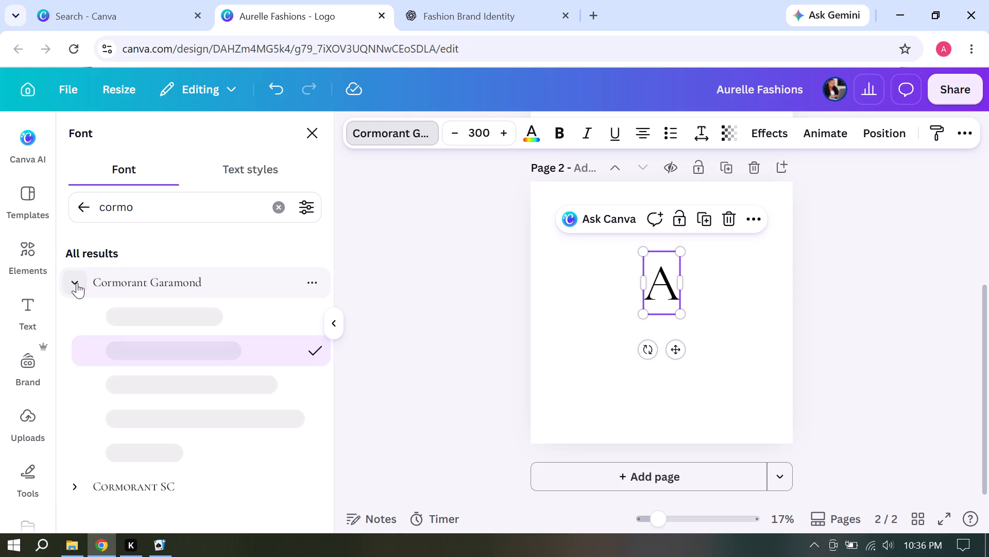
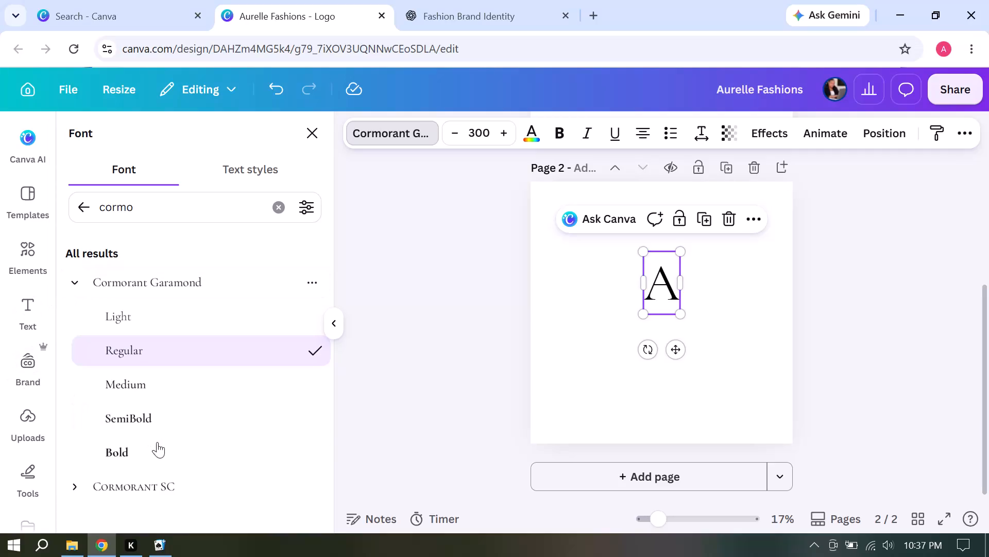
Apply the Bold weight of Cormorant Garamond to the letter A on page 2.
left_click(131, 439)
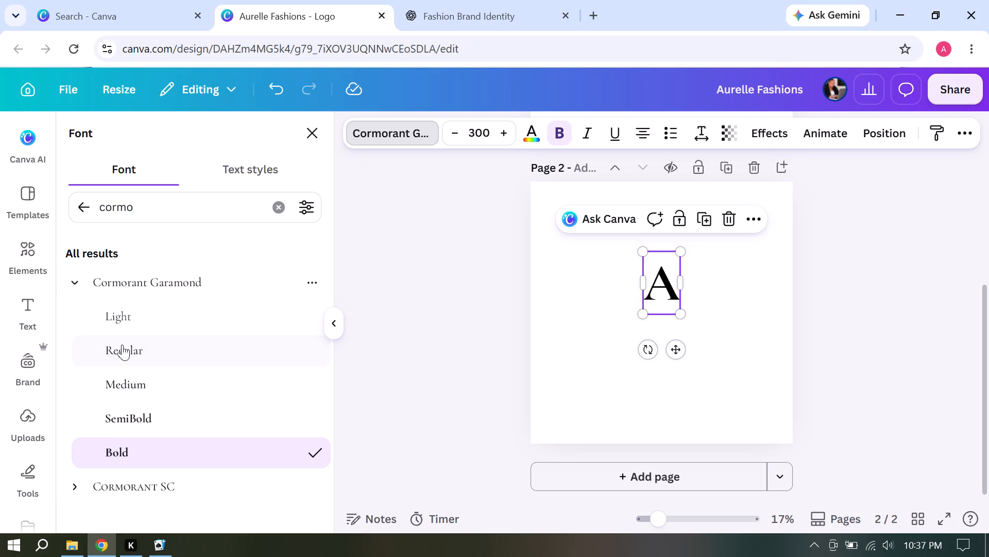
Search the elements for "ribbon" and browse all the ribbon graphics for a flourish to go with the letter A.
left_click(26, 255)
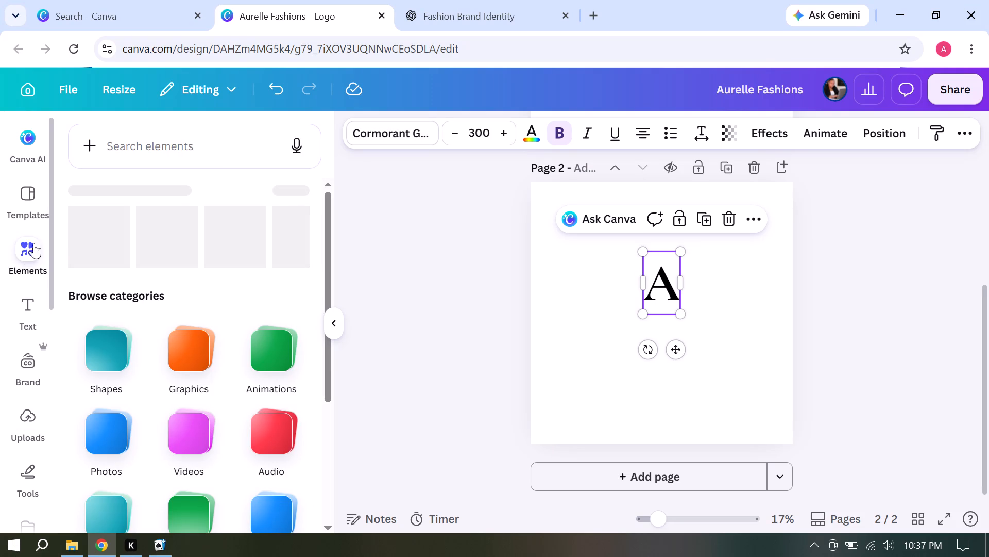
left_click(125, 143)
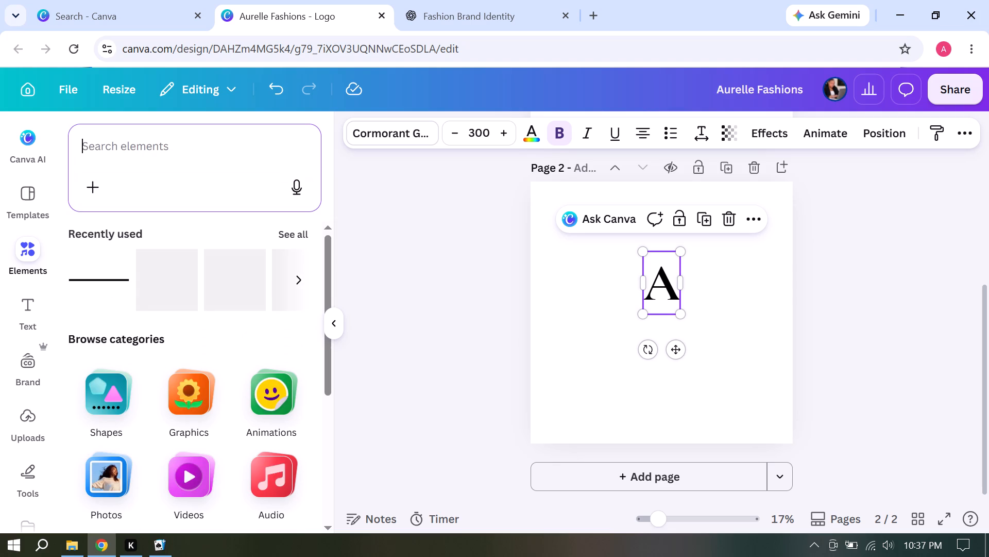
type("ri")
type("bb")
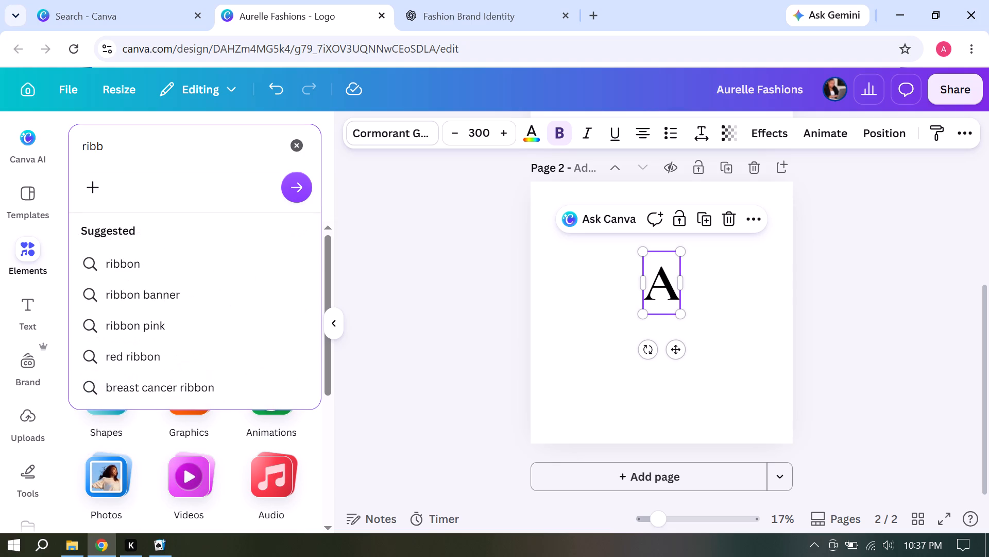
left_click(148, 262)
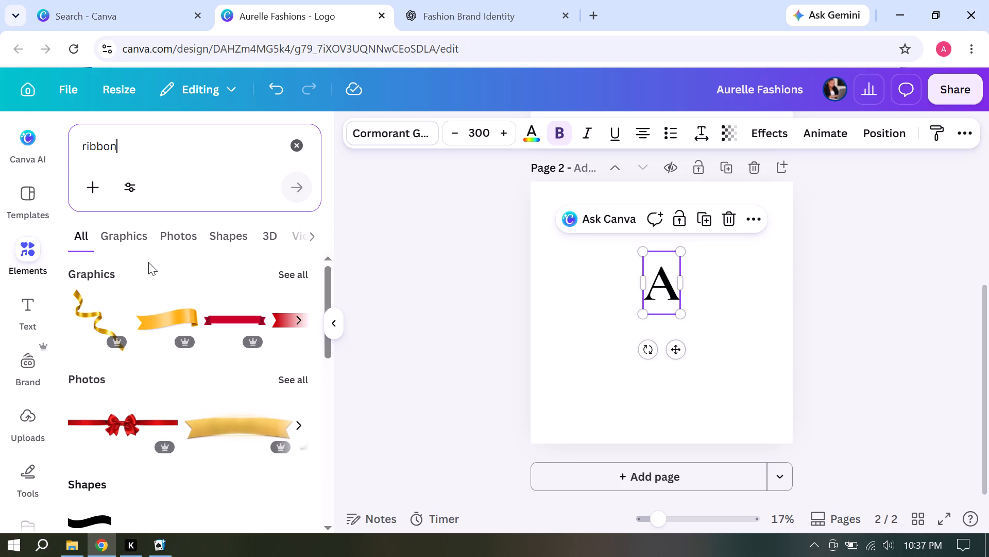
left_click(300, 271)
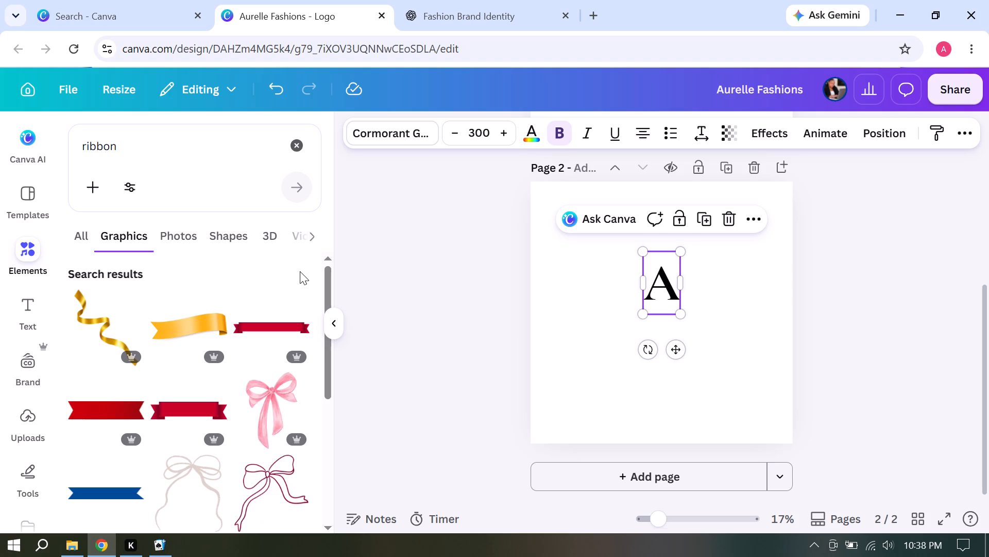
left_click_drag(328, 277, 328, 298)
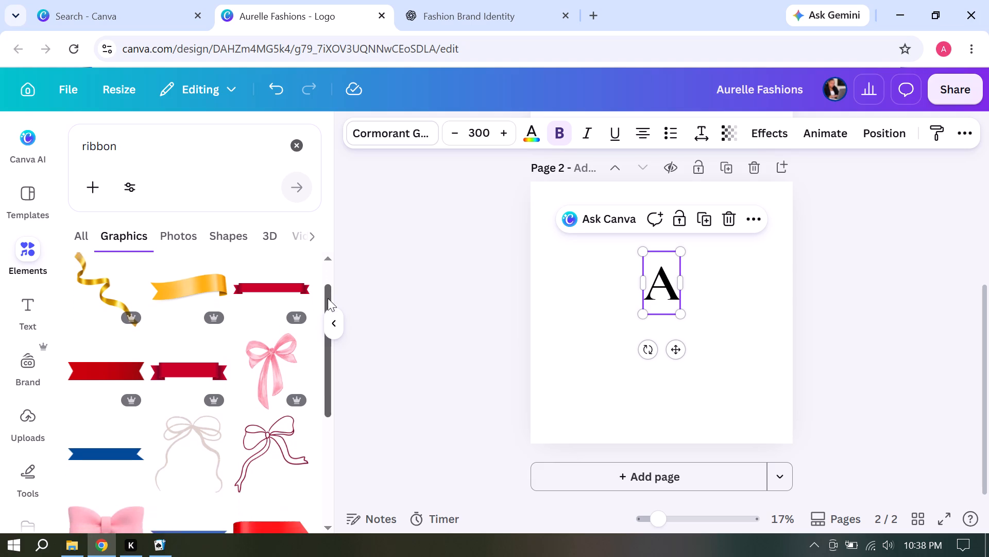
left_click_drag(328, 298, 332, 422)
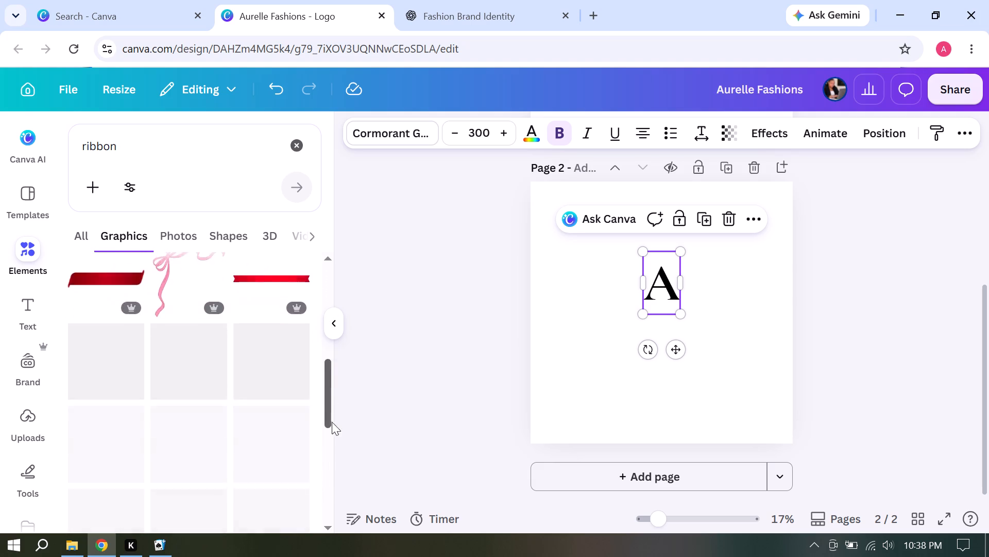
left_click_drag(332, 422, 327, 375)
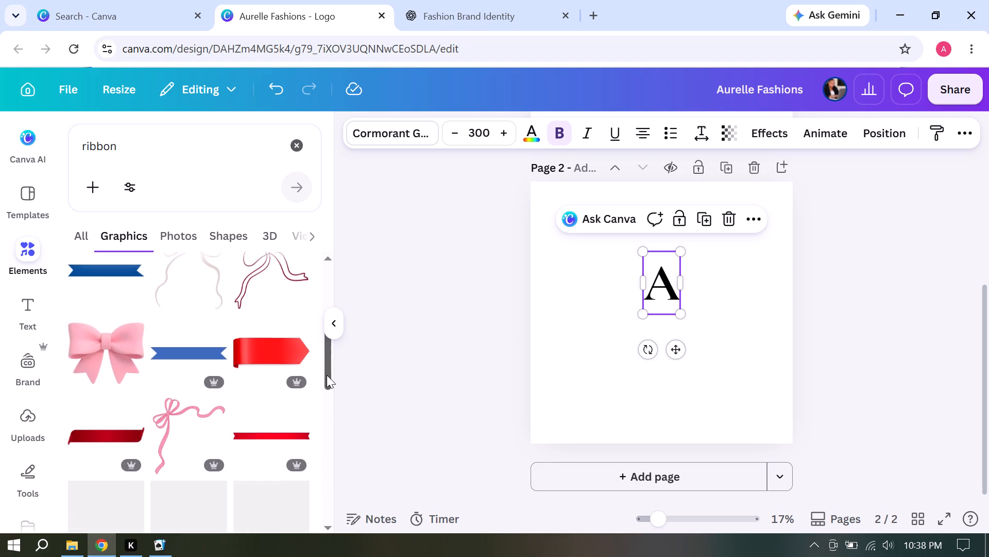
left_click_drag(327, 375, 329, 419)
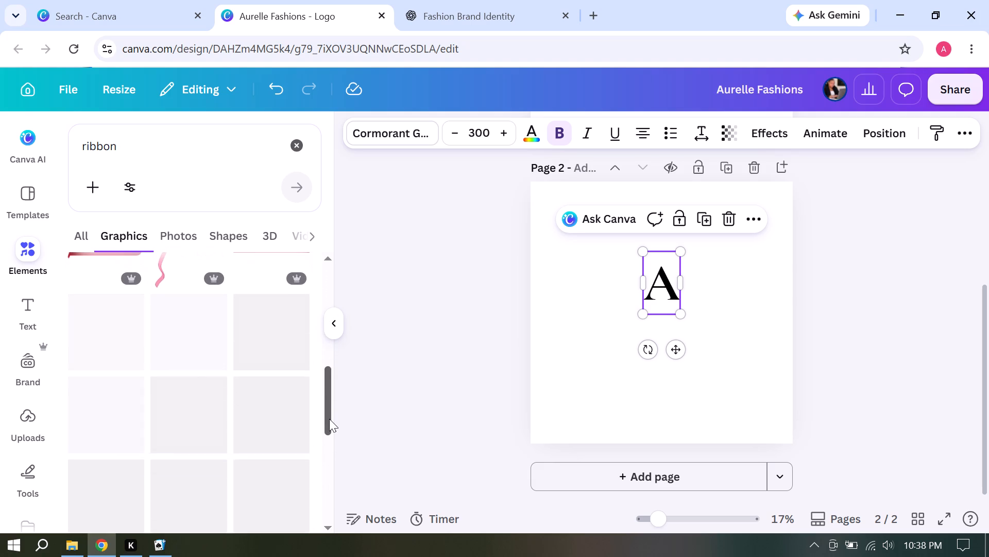
left_click_drag(329, 419, 329, 417)
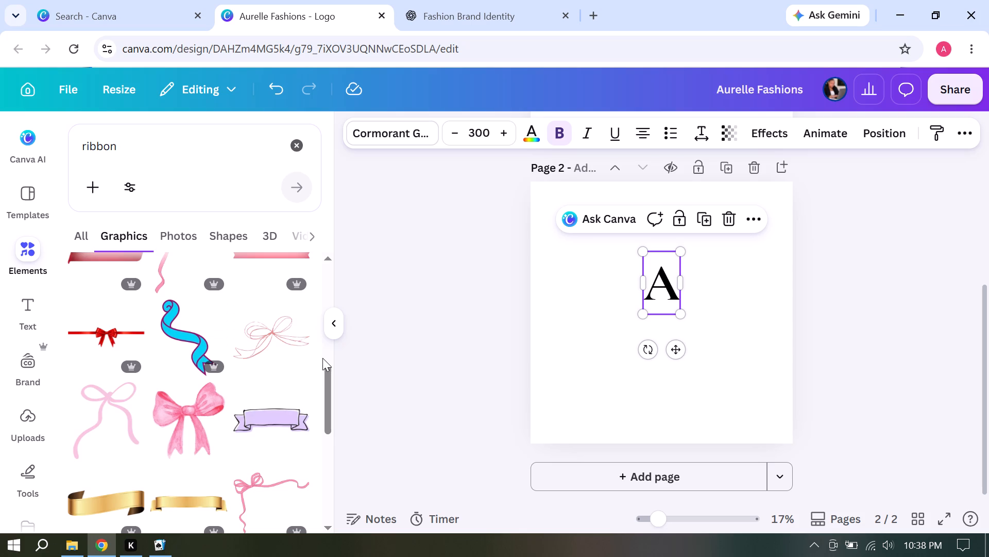
left_click(300, 144)
left_click(105, 149)
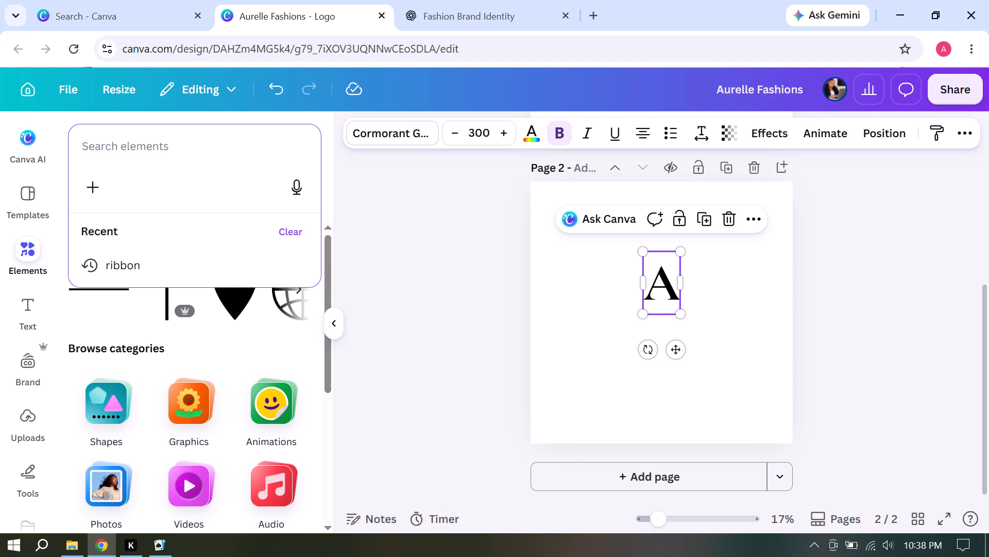
key("shift+ampersand")
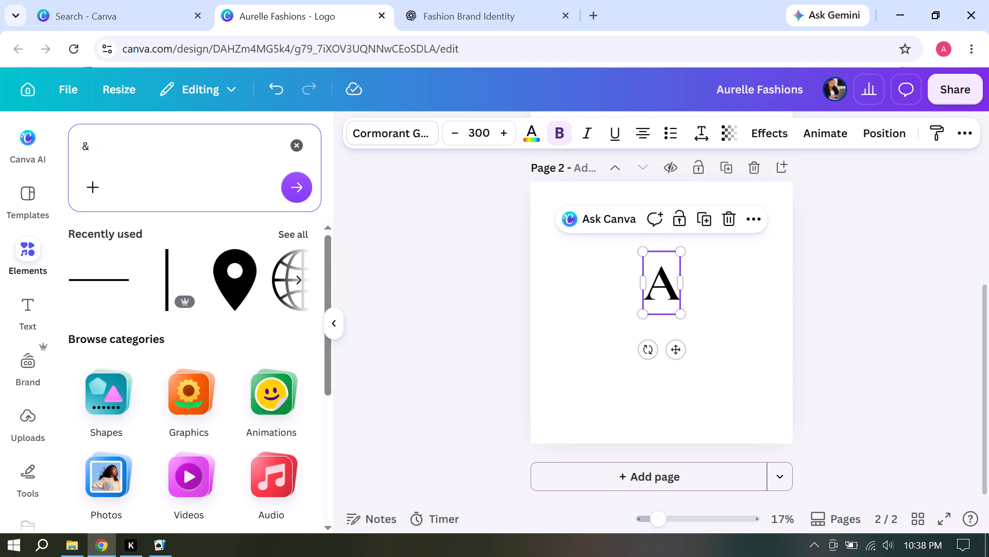
left_click(105, 149)
left_click(297, 186)
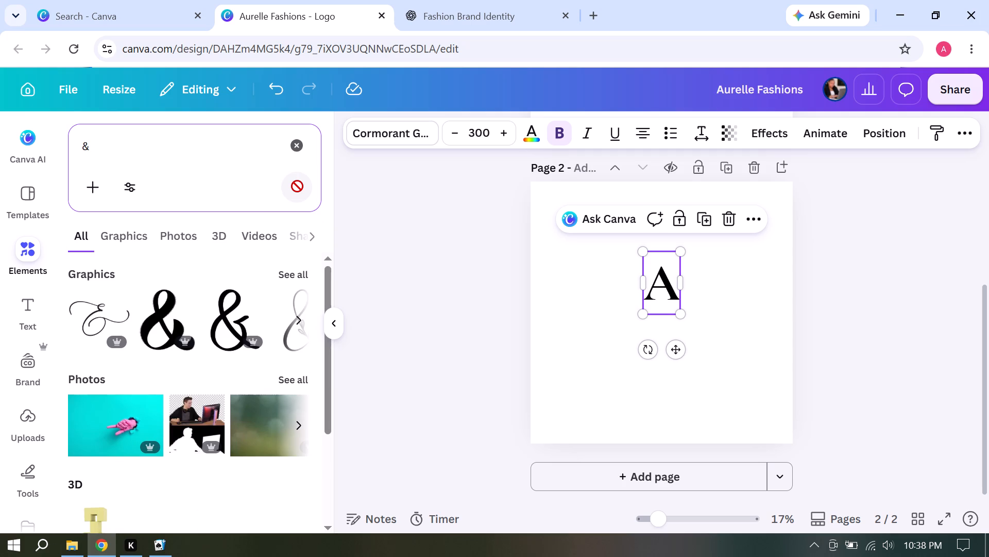
left_click(298, 276)
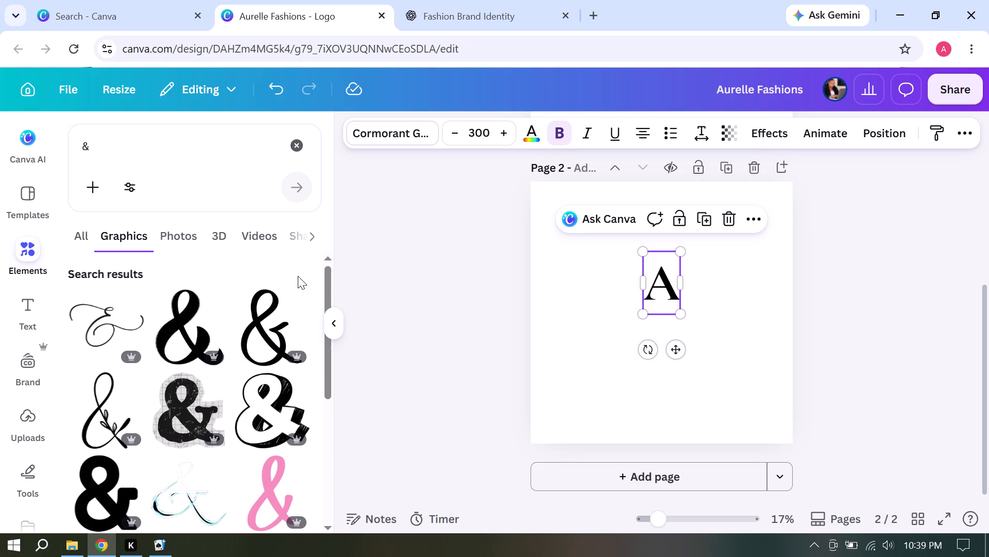
left_click_drag(336, 288, 336, 291)
left_click_drag(336, 291, 326, 284)
left_click_drag(326, 284, 341, 337)
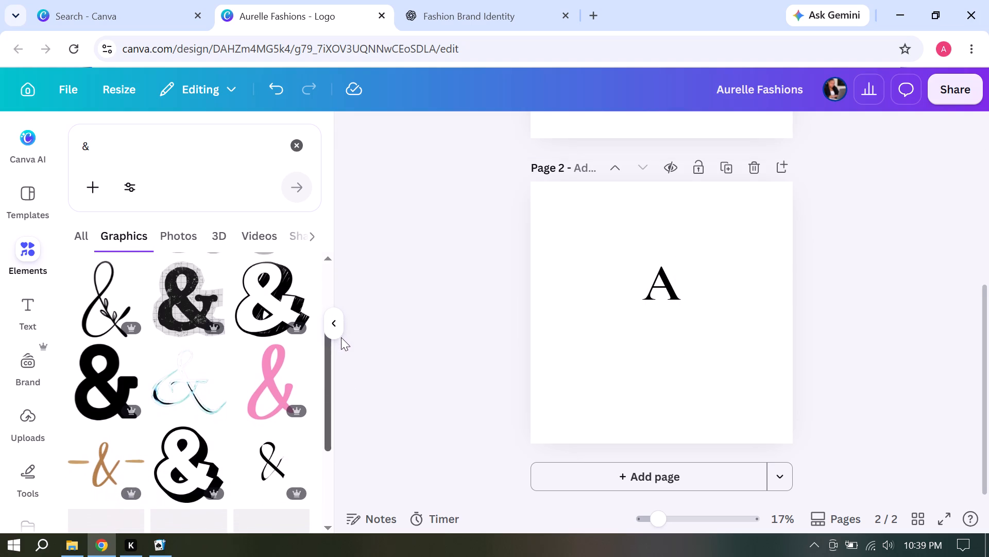
left_click_drag(341, 337, 345, 372)
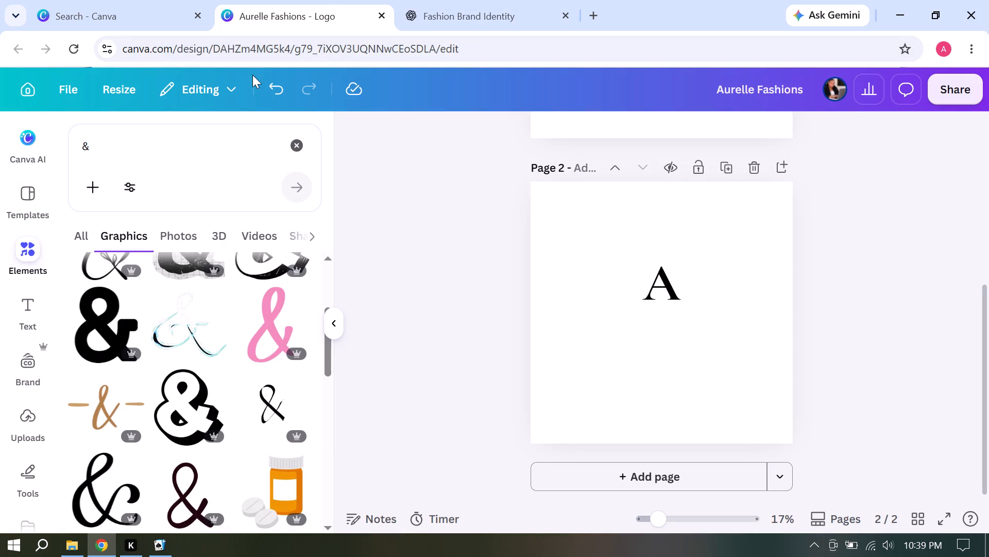
left_click_drag(328, 350, 334, 387)
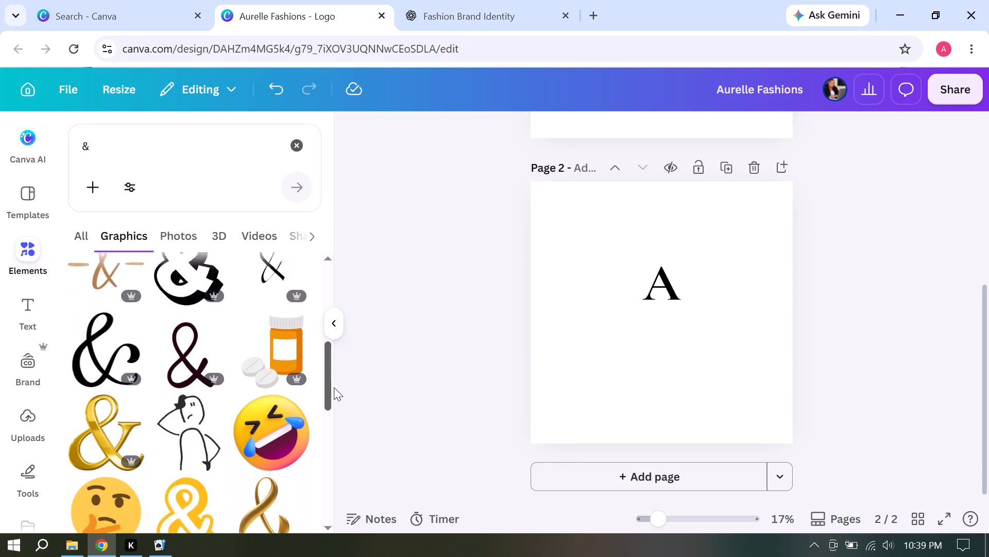
left_click_drag(334, 387, 336, 432)
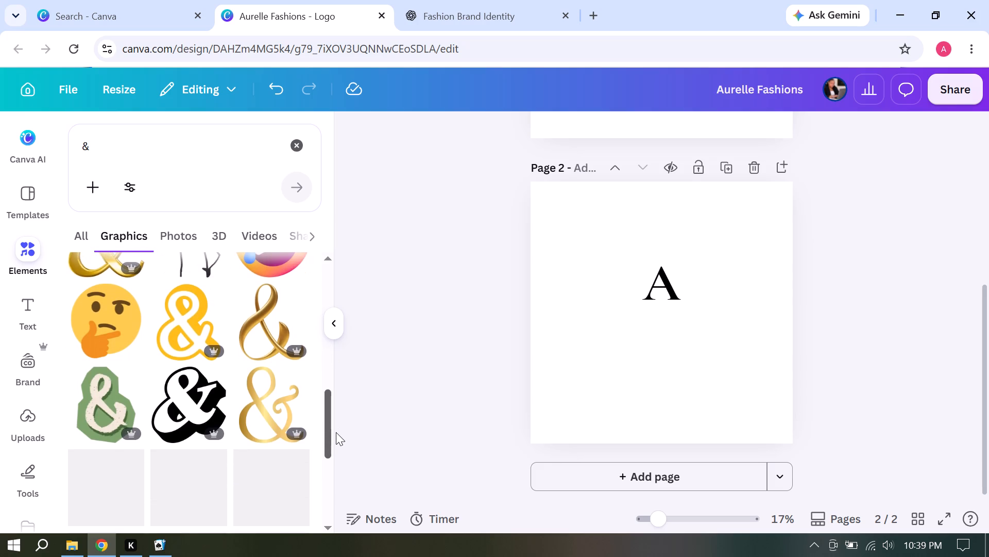
left_click_drag(336, 432, 317, 490)
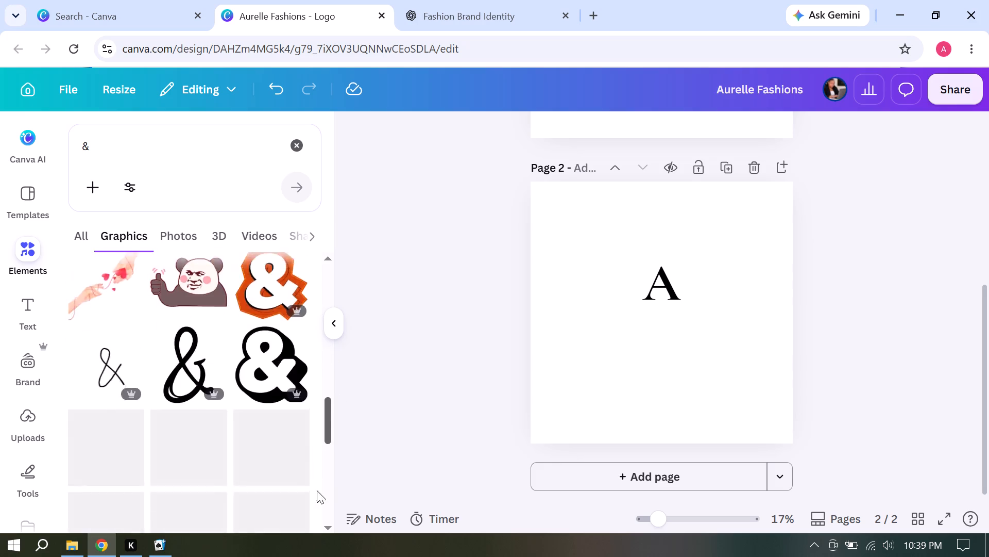
left_click_drag(317, 490, 320, 458)
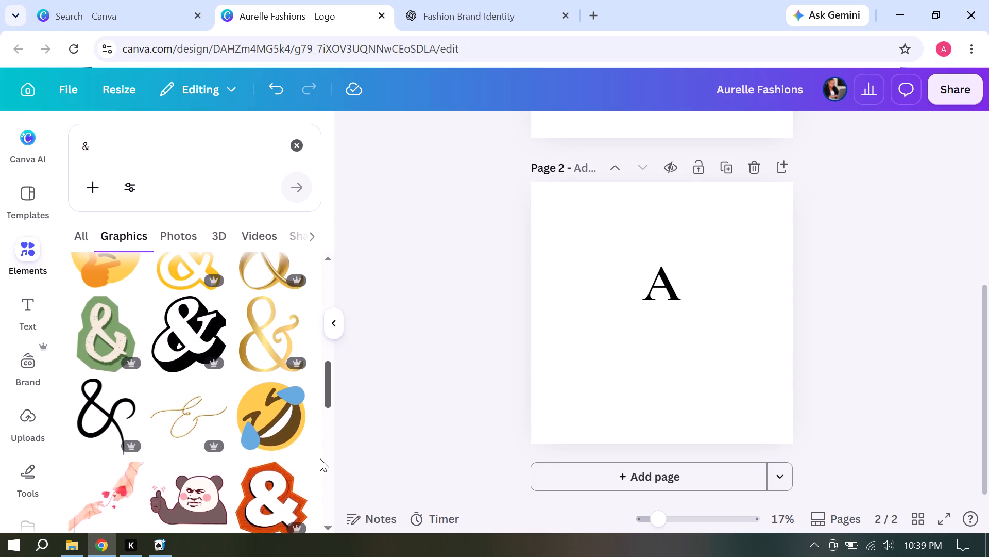
left_click_drag(320, 458, 319, 504)
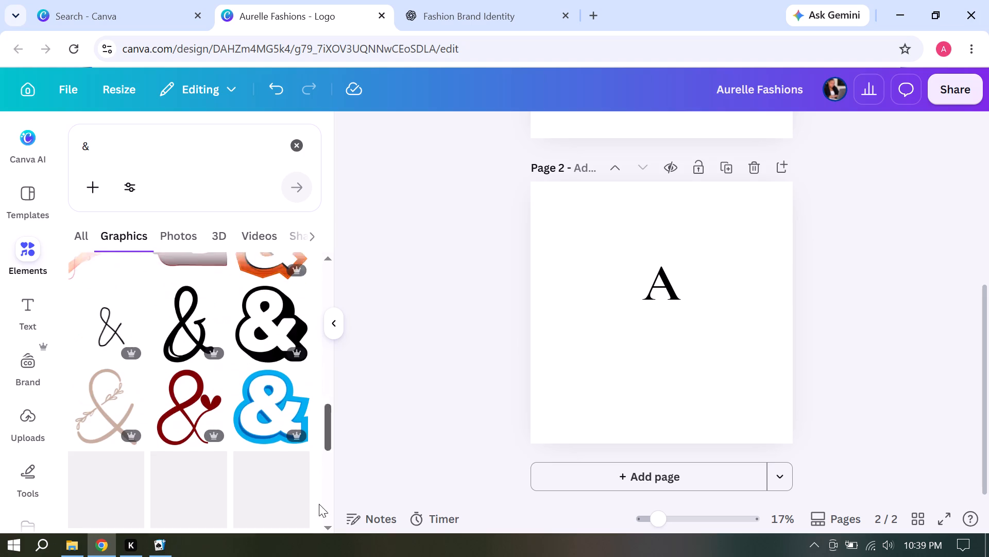
left_click_drag(319, 504, 321, 467)
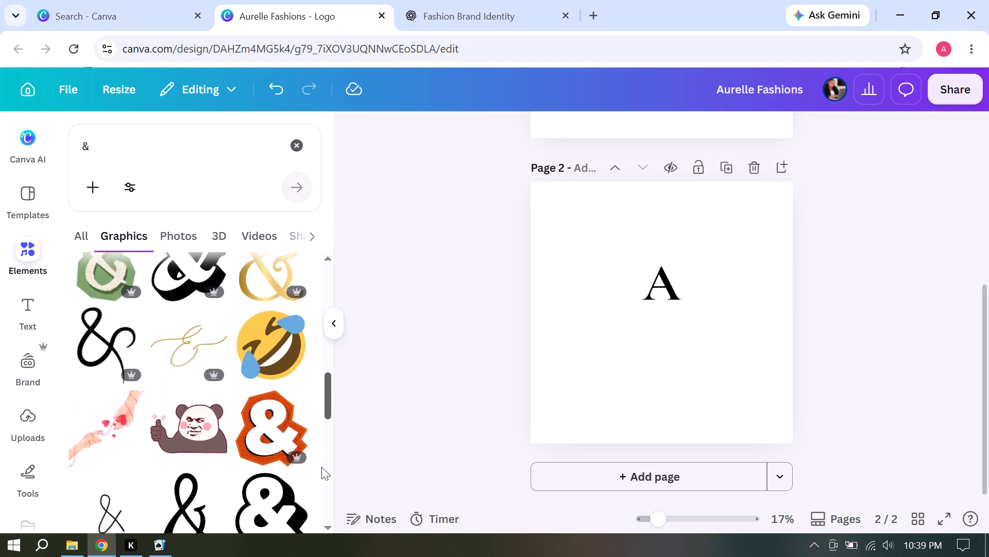
left_click_drag(321, 467, 340, 371)
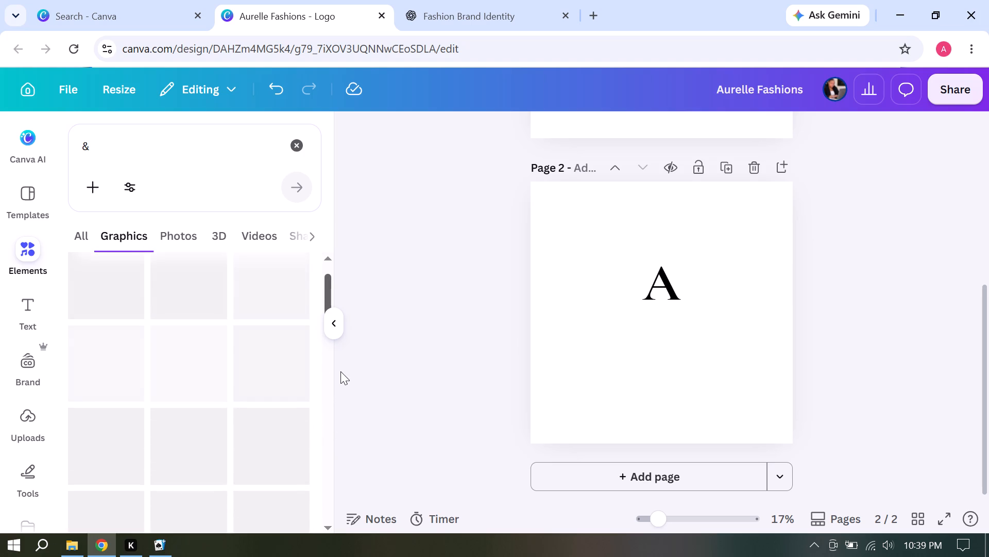
left_click_drag(340, 371, 341, 375)
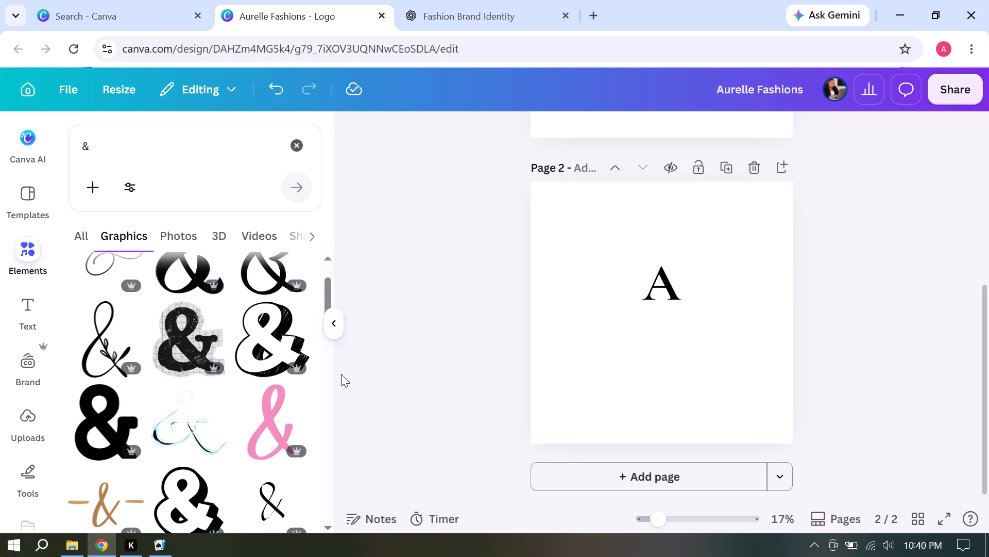
left_click_drag(329, 287, 336, 349)
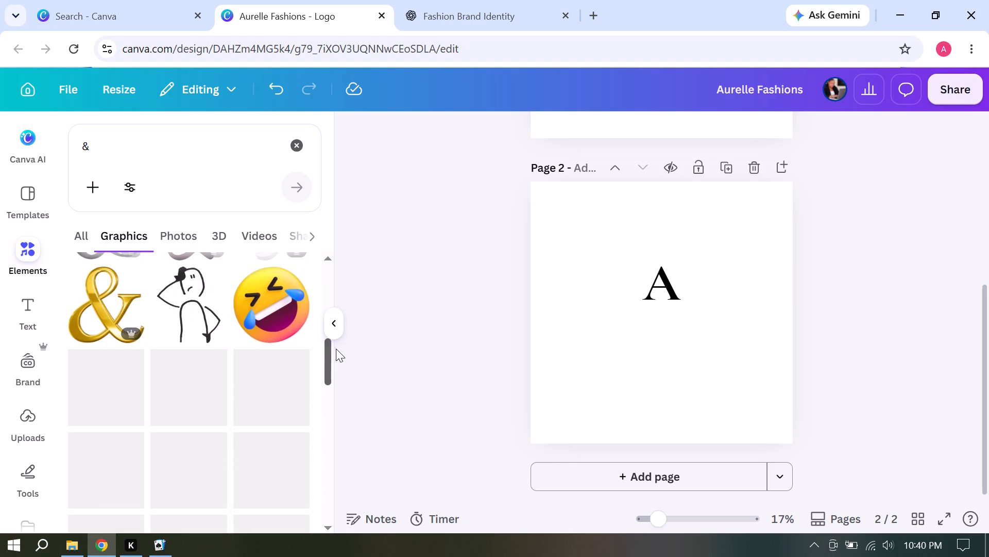
left_click_drag(336, 349, 343, 367)
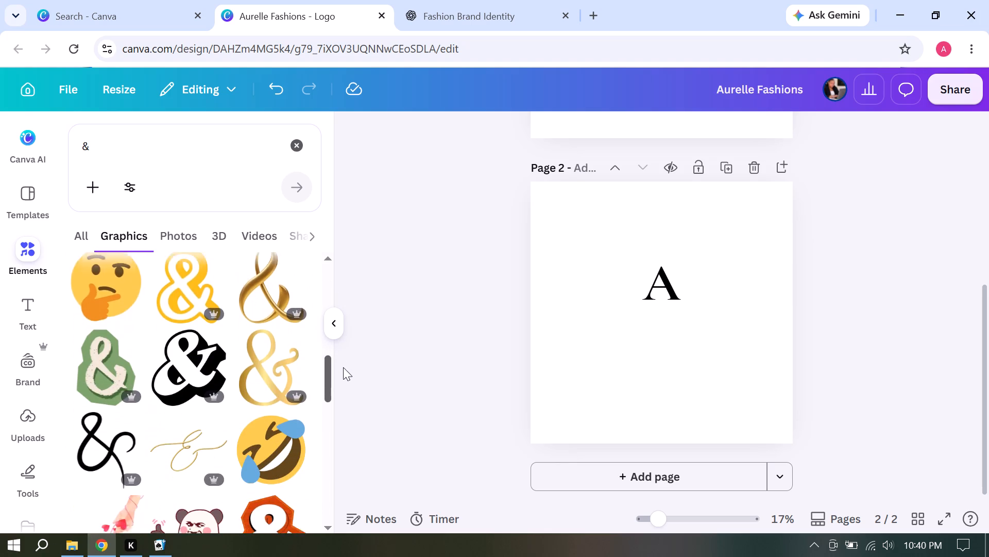
left_click_drag(343, 367, 343, 419)
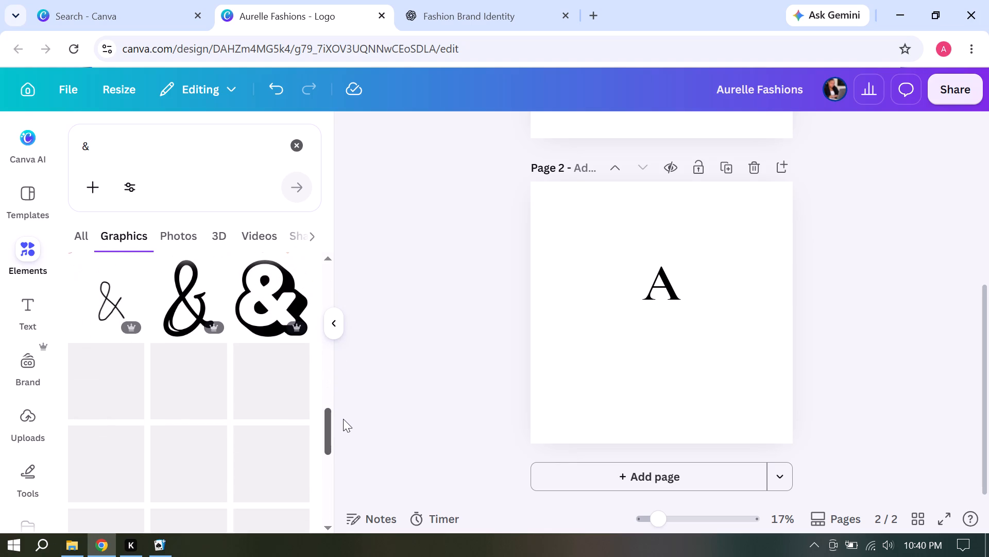
left_click_drag(343, 419, 334, 495)
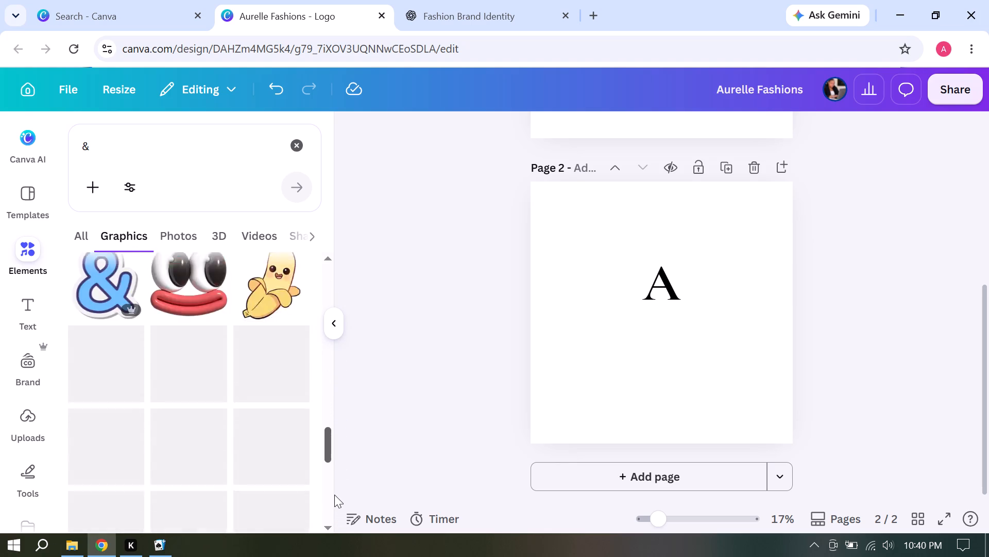
left_click_drag(334, 495, 337, 436)
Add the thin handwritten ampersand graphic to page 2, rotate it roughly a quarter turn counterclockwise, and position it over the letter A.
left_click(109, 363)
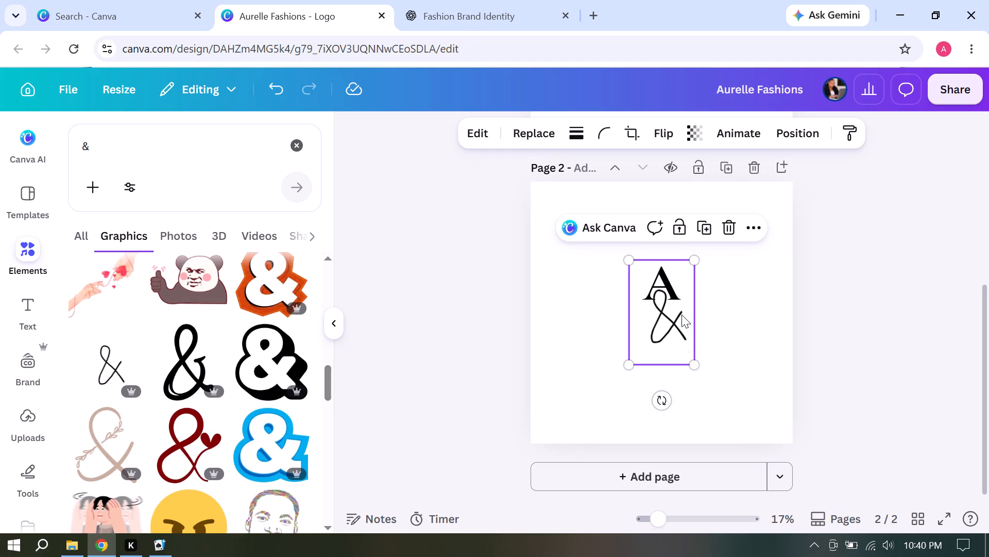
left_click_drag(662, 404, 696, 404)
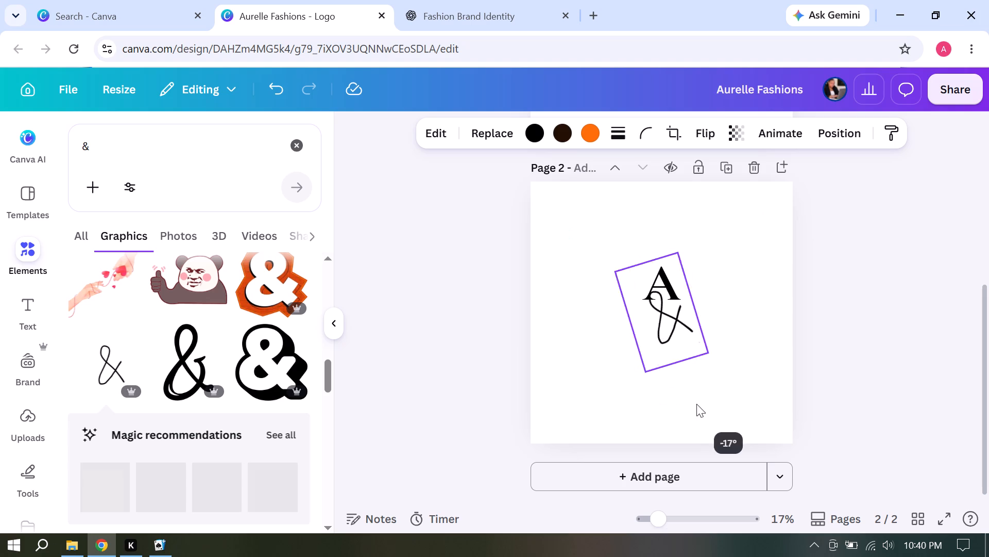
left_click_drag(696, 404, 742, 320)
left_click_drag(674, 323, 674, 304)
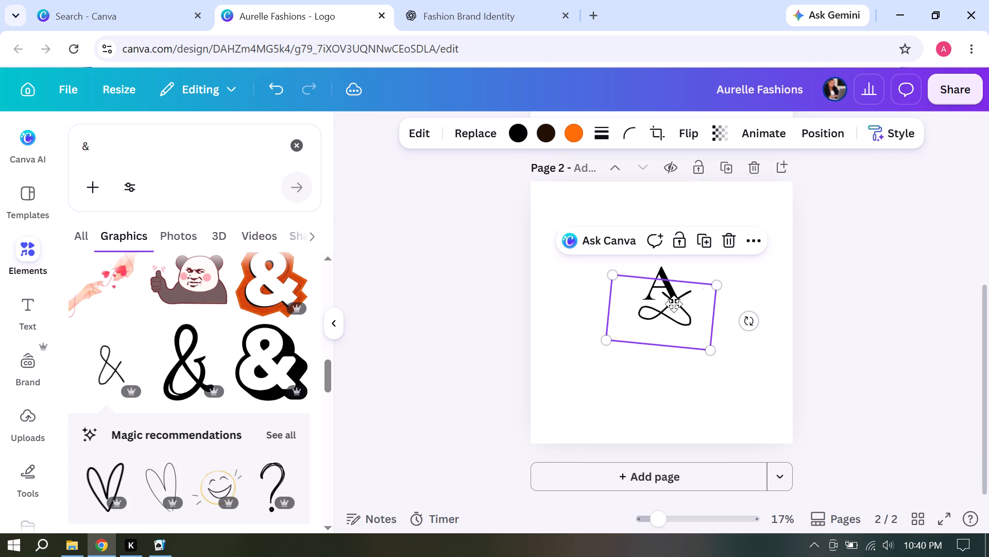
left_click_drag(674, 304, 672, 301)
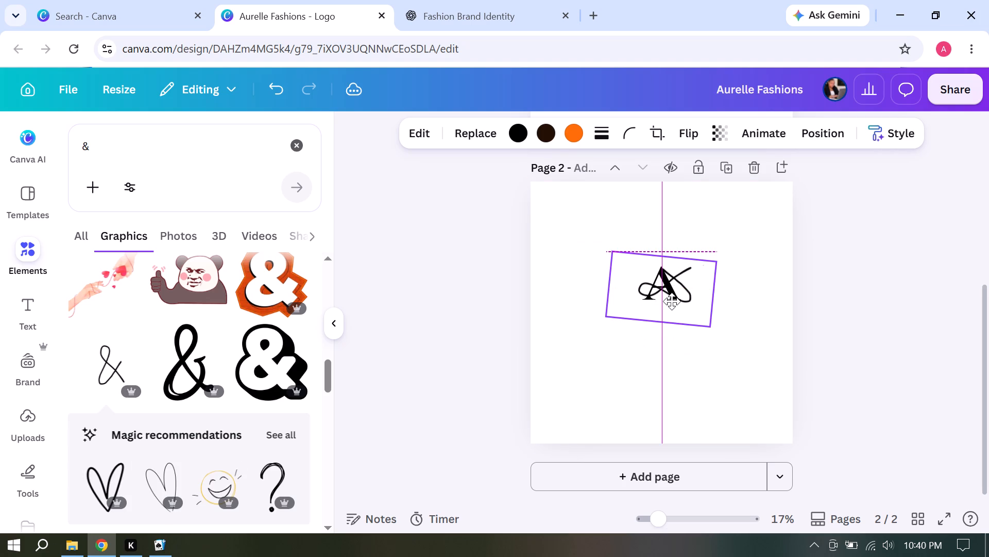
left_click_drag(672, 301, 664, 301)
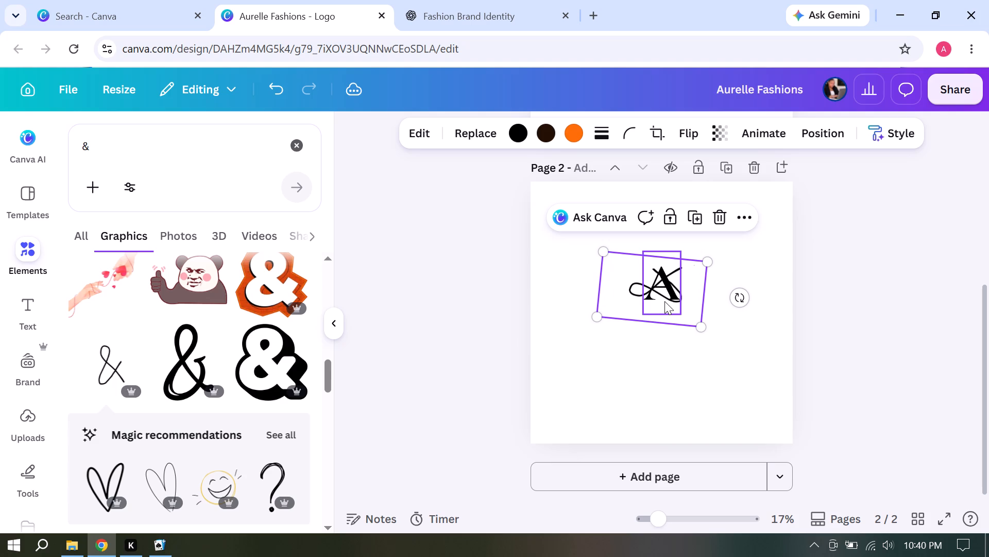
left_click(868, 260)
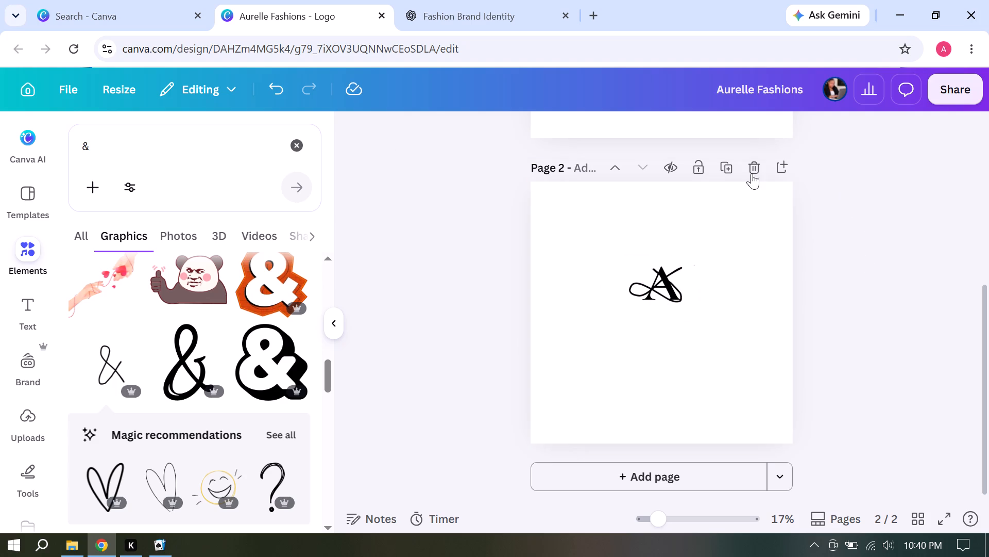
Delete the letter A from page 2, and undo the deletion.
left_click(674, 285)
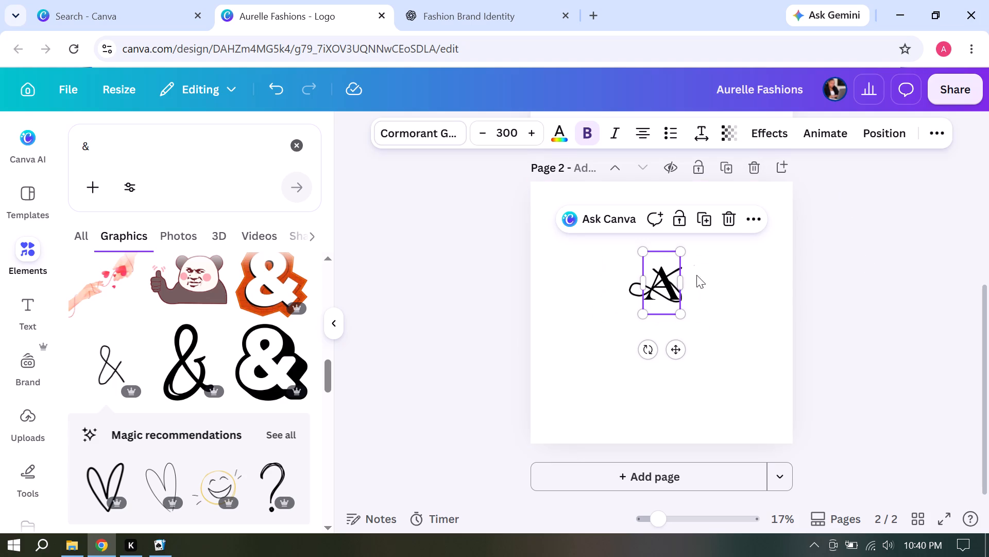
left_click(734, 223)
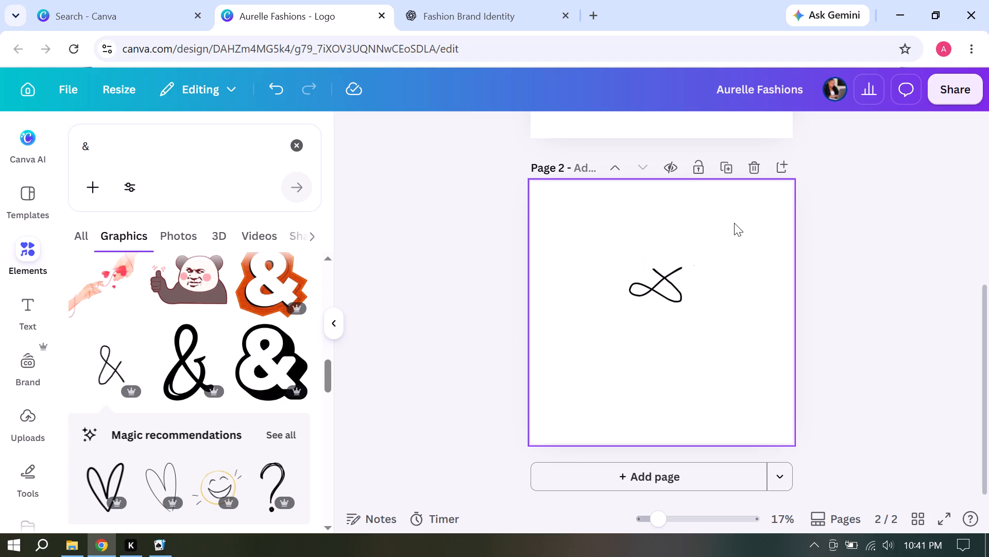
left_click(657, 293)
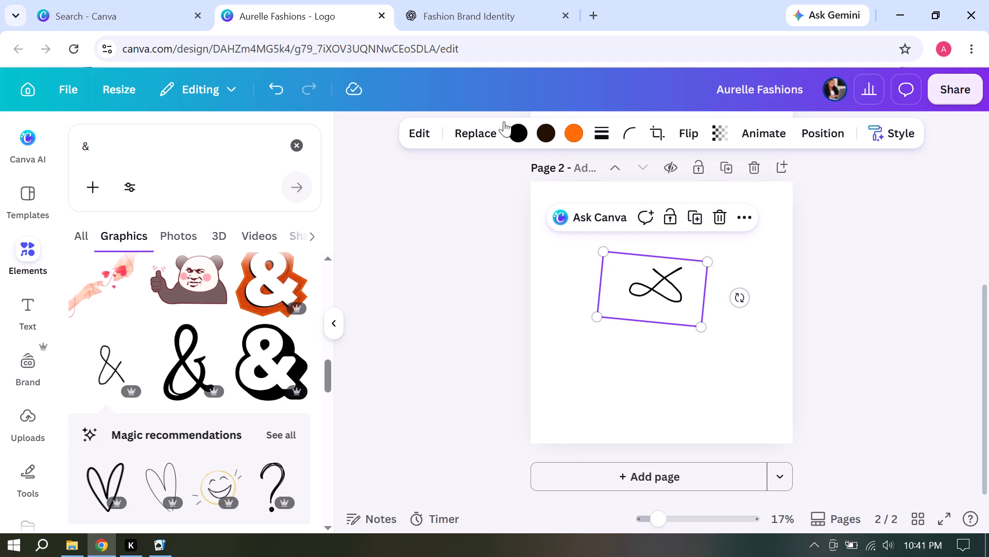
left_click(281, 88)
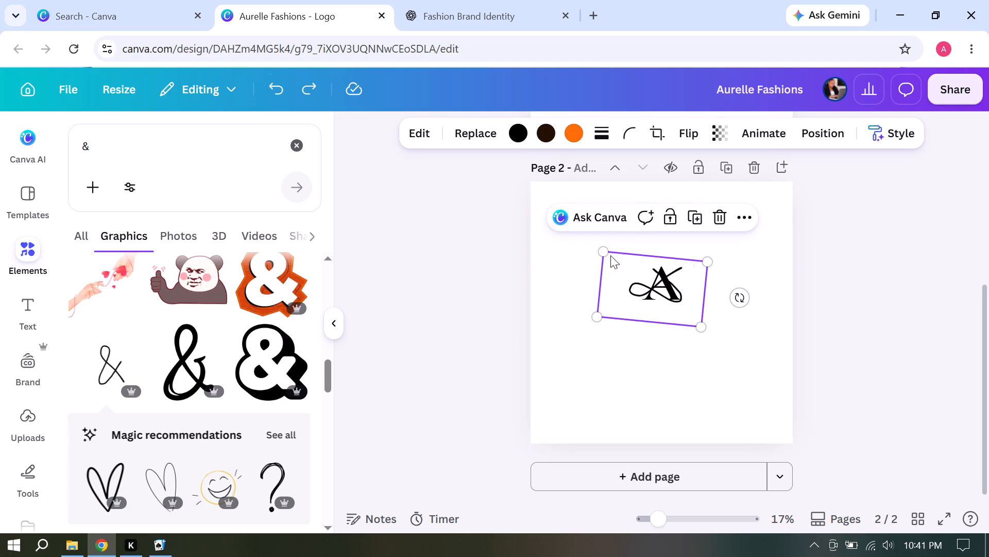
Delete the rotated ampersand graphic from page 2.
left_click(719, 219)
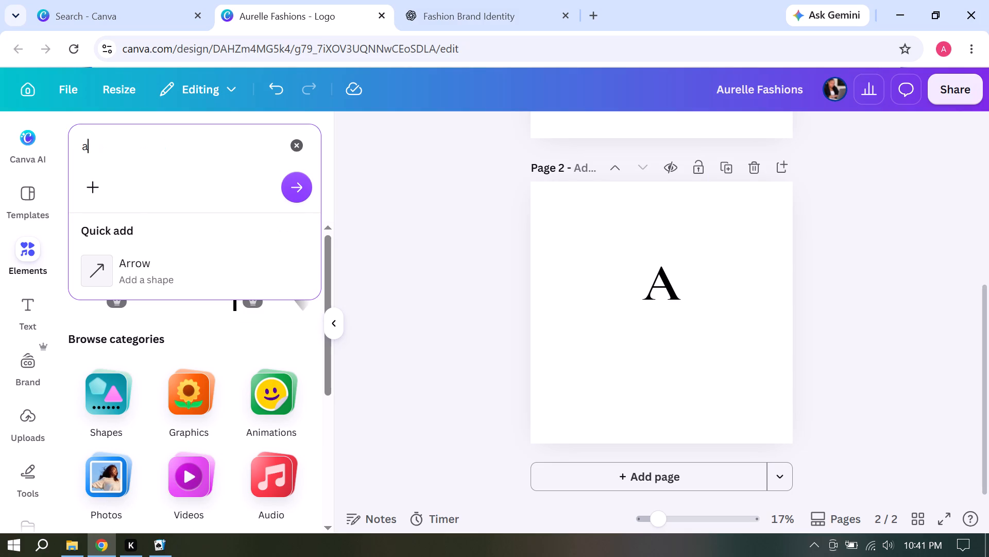
key("BackSpace")
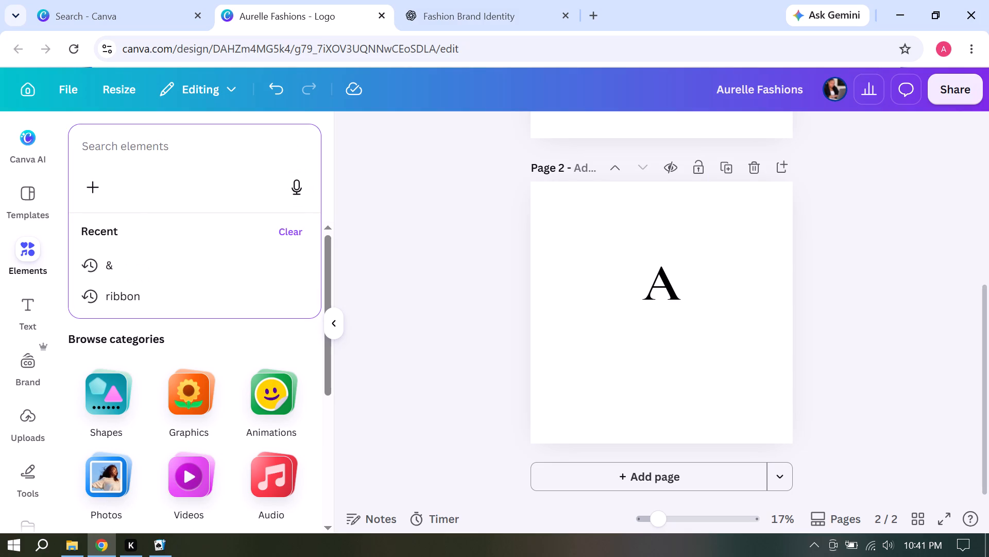
key("a")
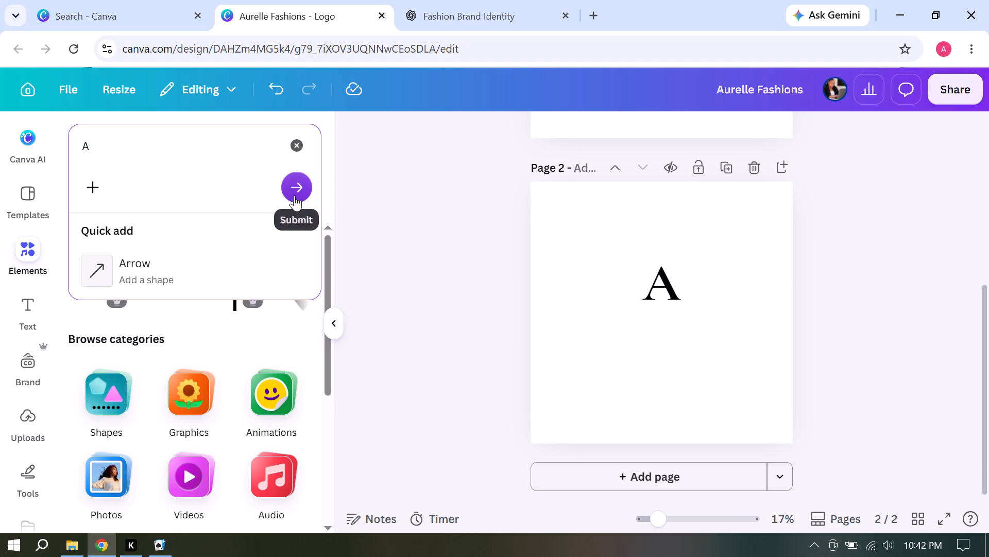
left_click(294, 195)
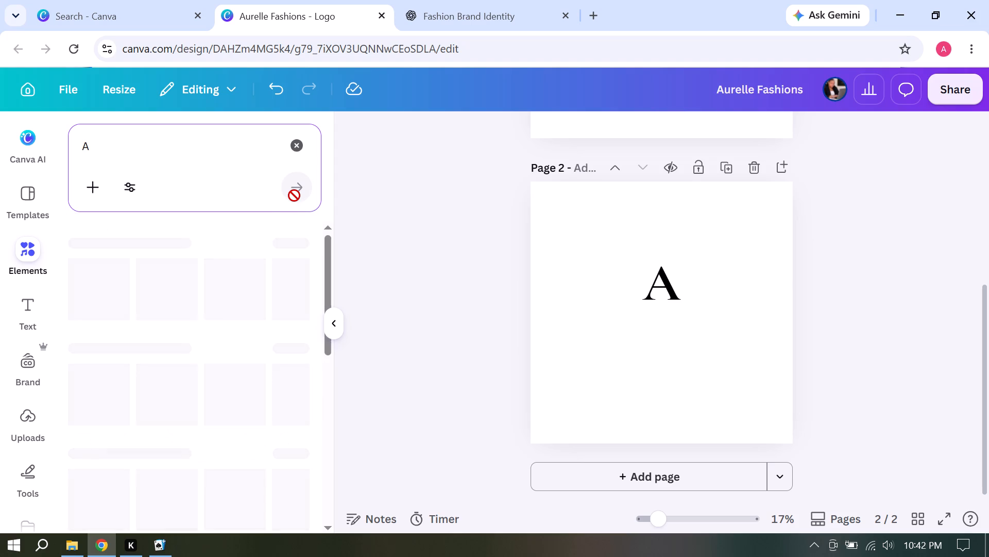
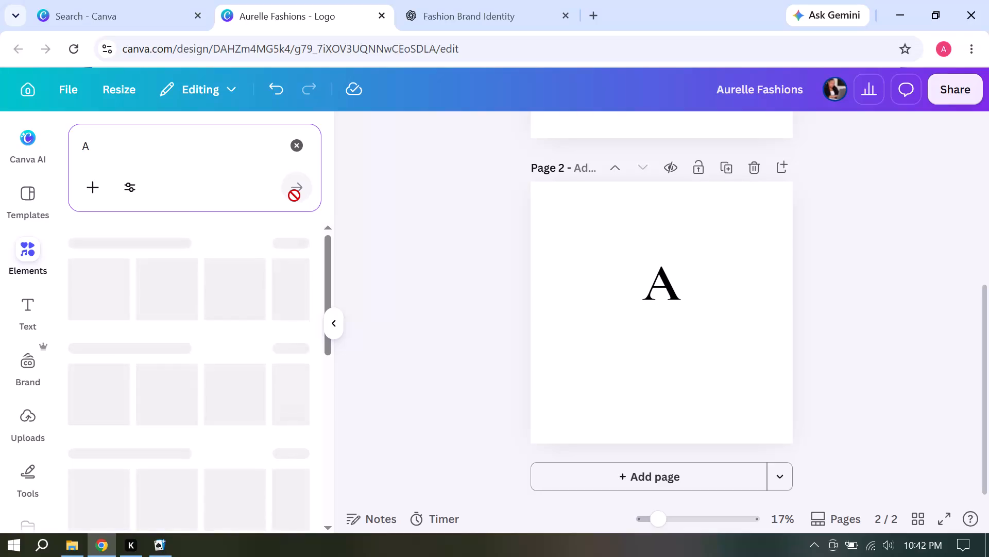
Delete the letter A text from page 2.
left_click(663, 278)
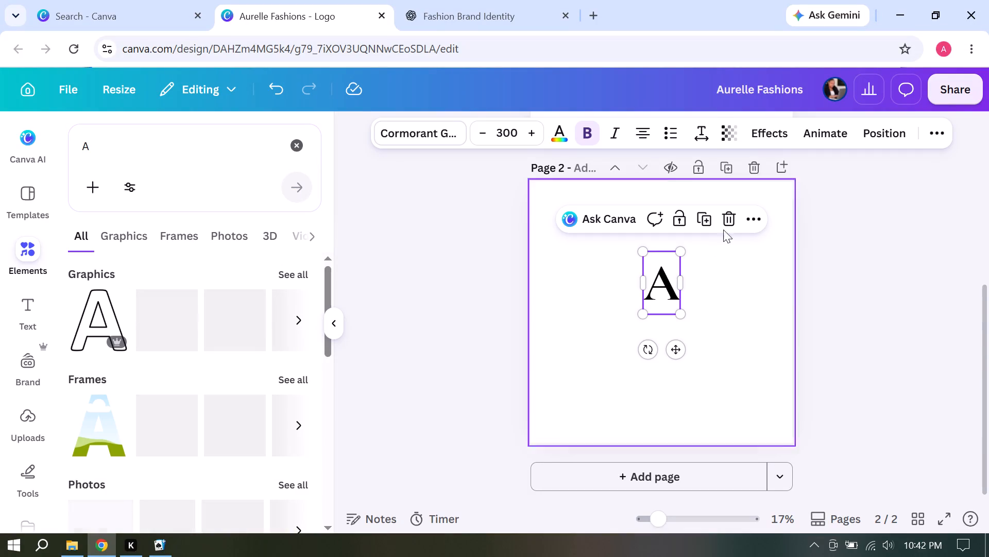
left_click(730, 219)
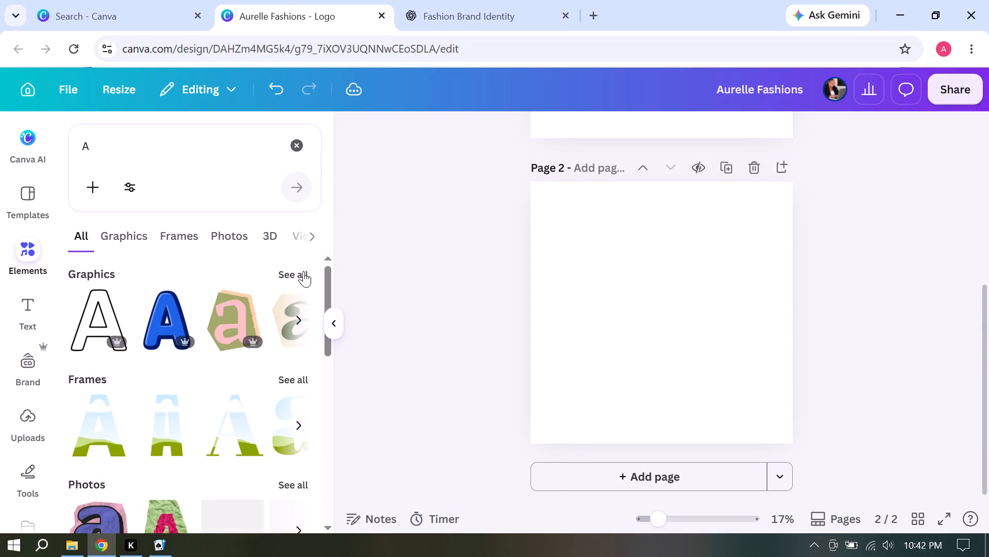
Show all graphics results for "A" and browse them for a letter A suited to the monogram.
left_click(296, 273)
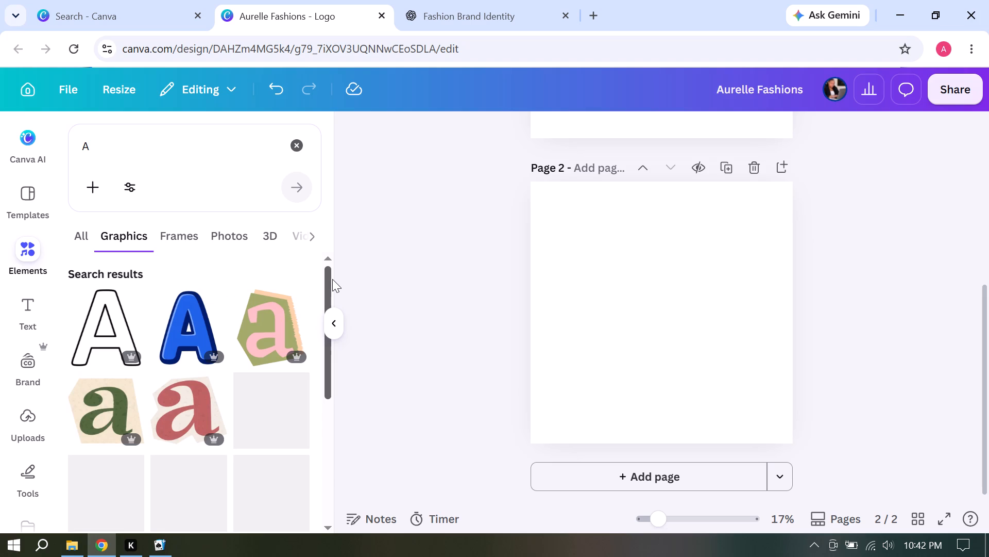
left_click_drag(332, 278, 336, 312)
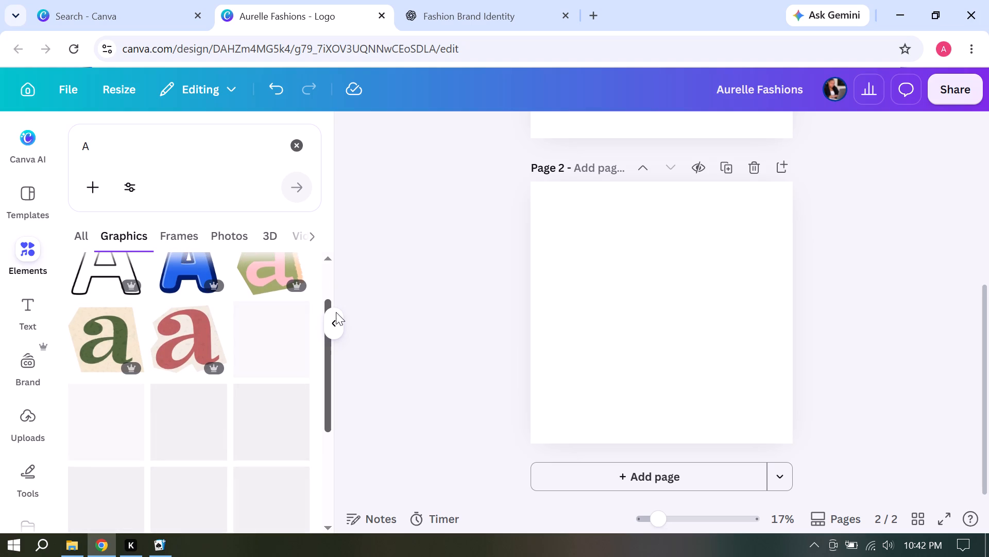
left_click_drag(336, 312, 336, 316)
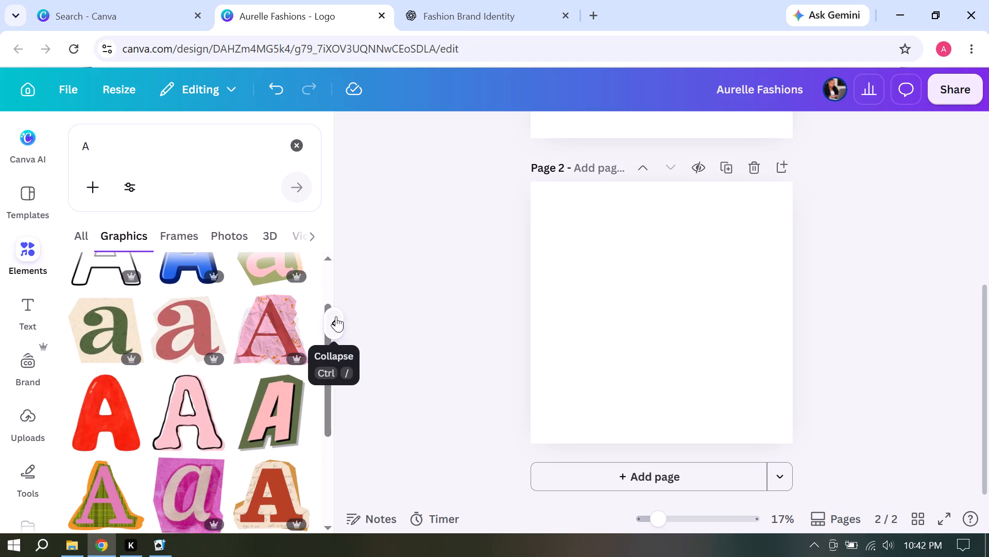
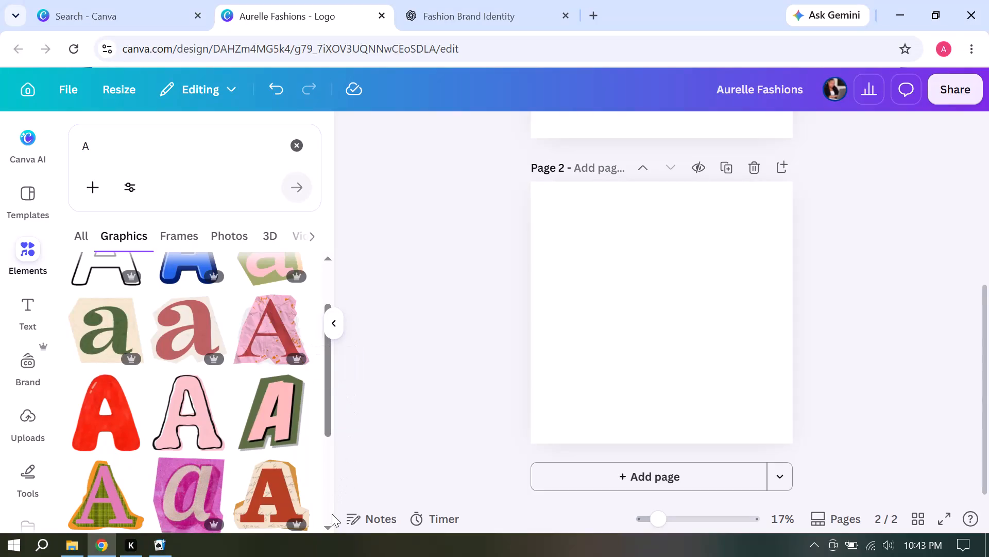
Find a black serif letter A with a flowing curled flourish in the graphics results and add it to page 2.
triple_click(329, 528)
triple_click(329, 528)
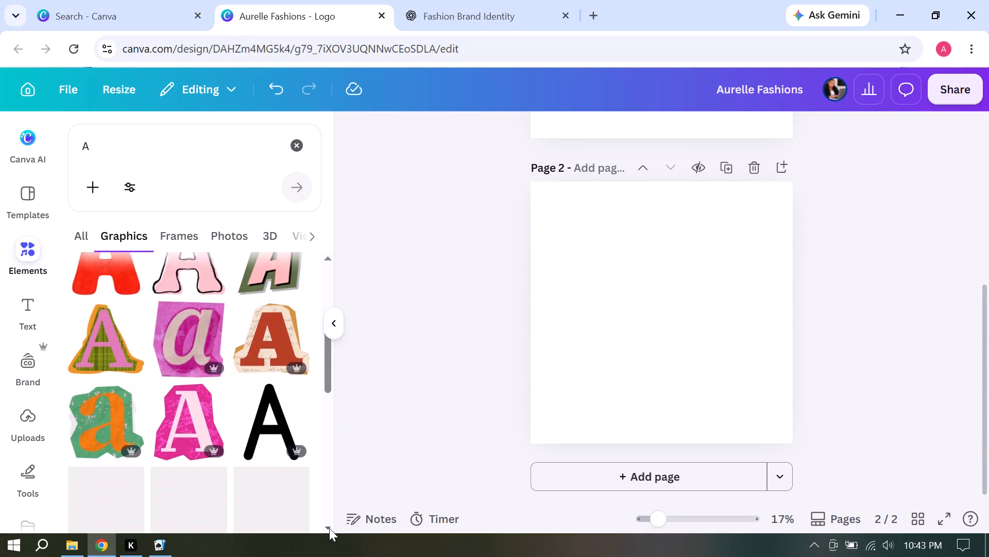
triple_click(329, 528)
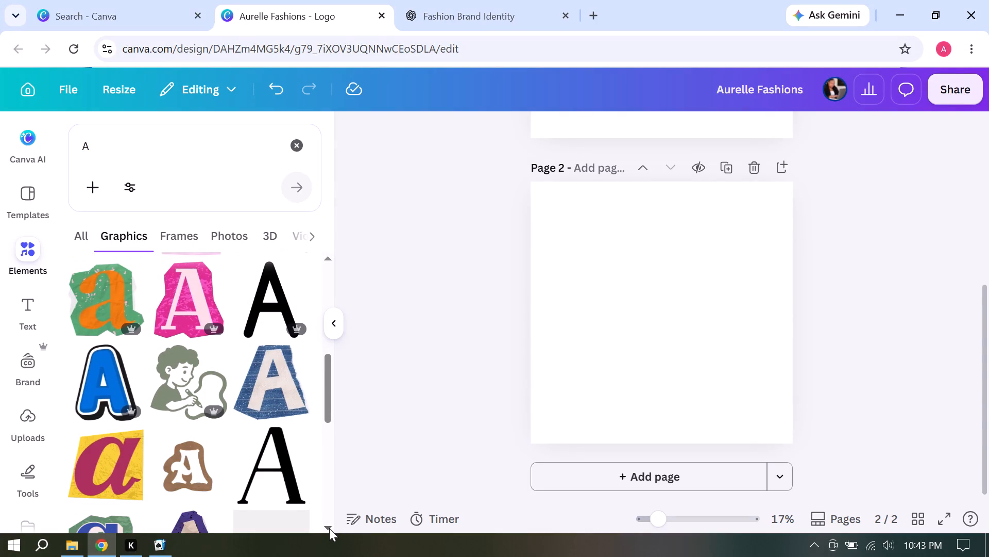
triple_click(329, 528)
double_click(329, 528)
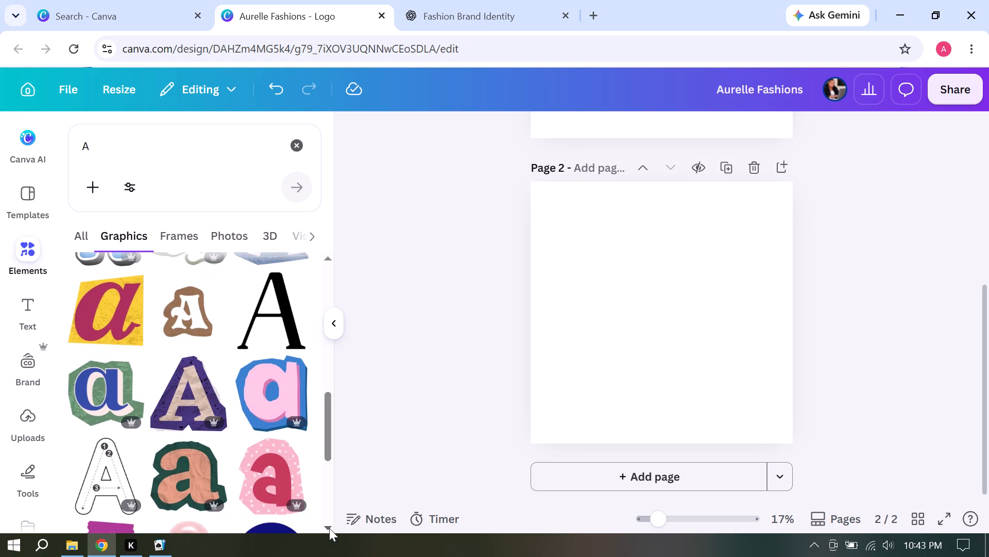
triple_click(329, 528)
triple_click(329, 528)
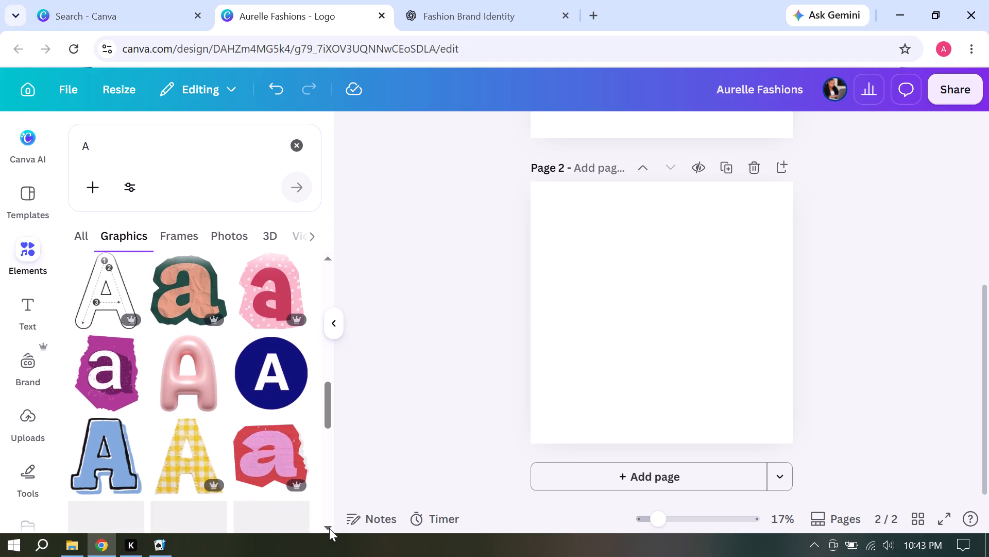
triple_click(329, 528)
triple_click(329, 528)
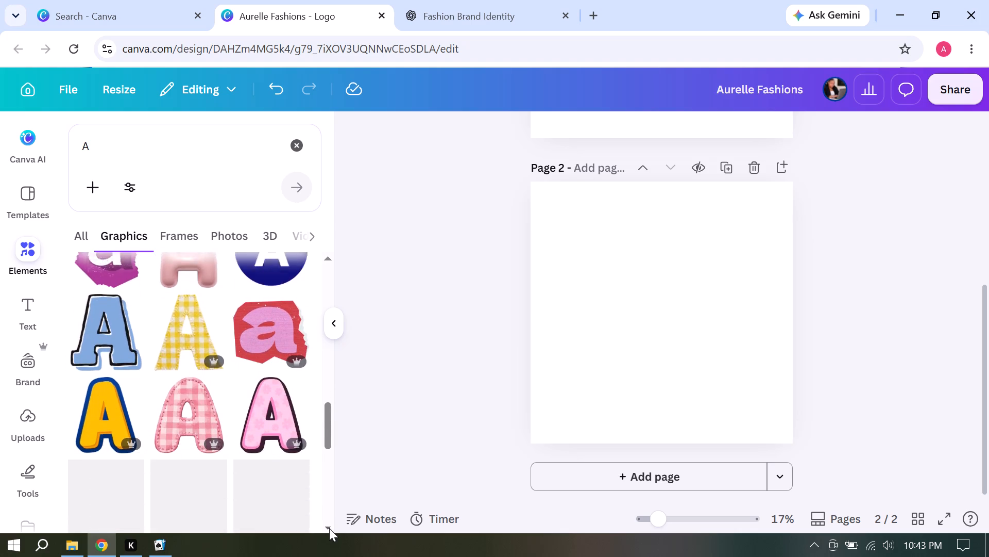
left_click(329, 528)
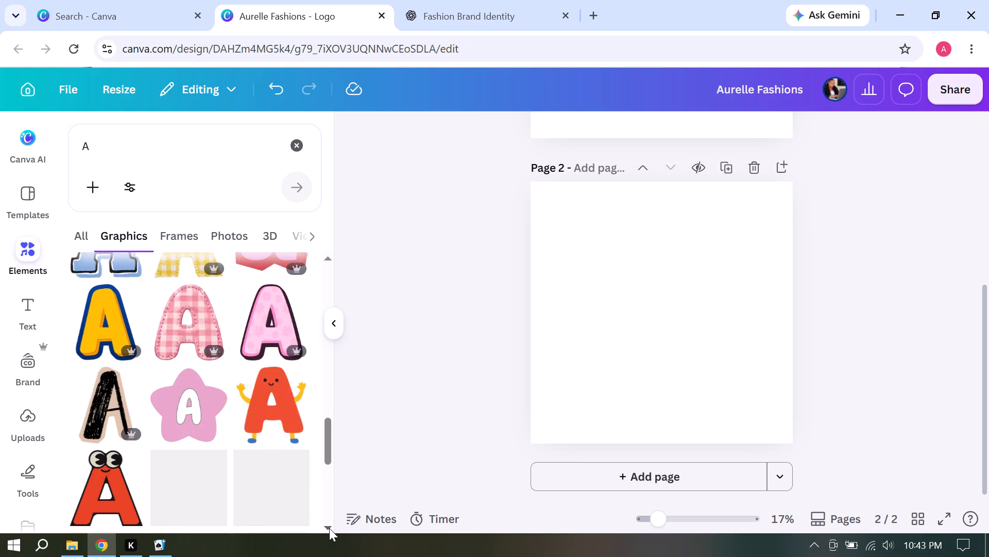
triple_click(329, 528)
triple_click(329, 528)
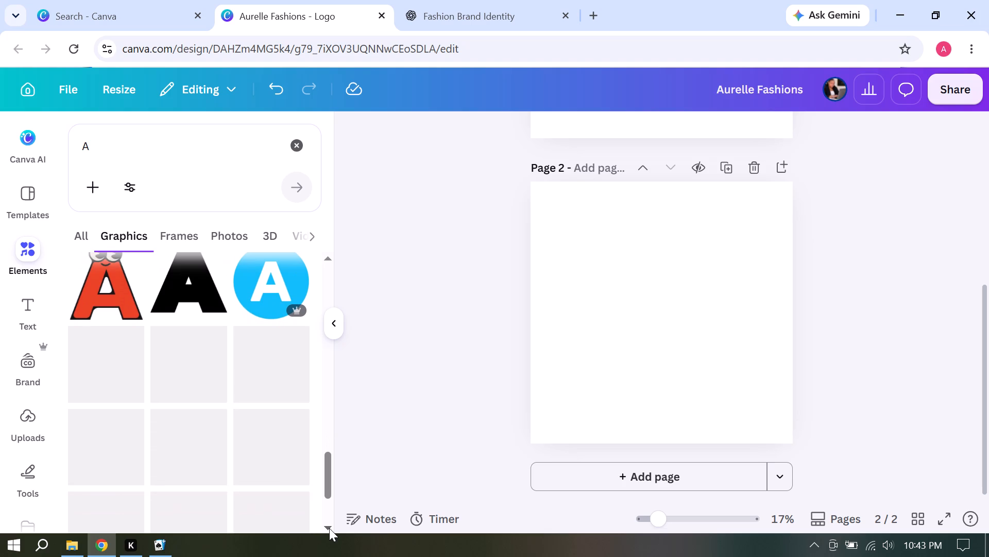
triple_click(329, 528)
triple_click(329, 528)
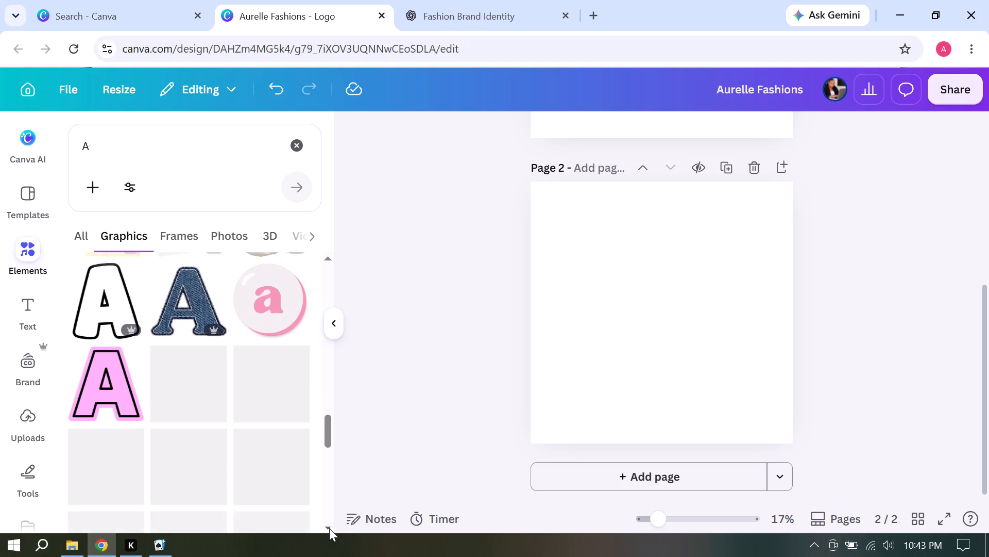
left_click(329, 528)
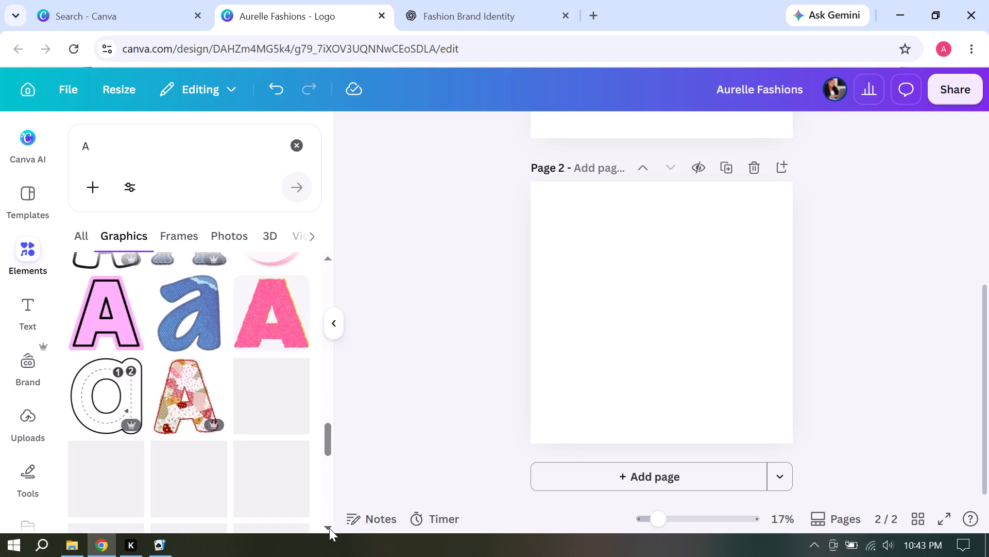
left_click(329, 528)
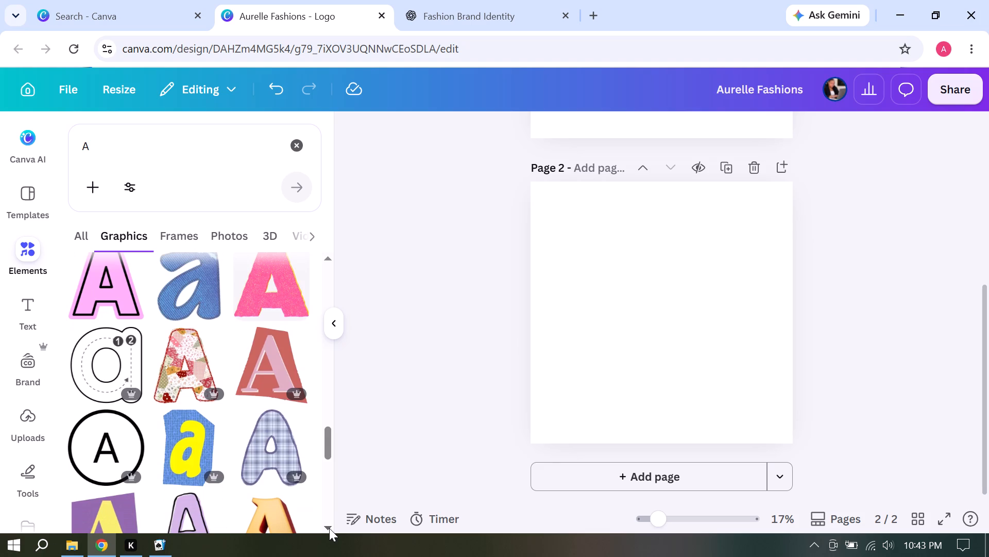
triple_click(329, 528)
triple_click(329, 528)
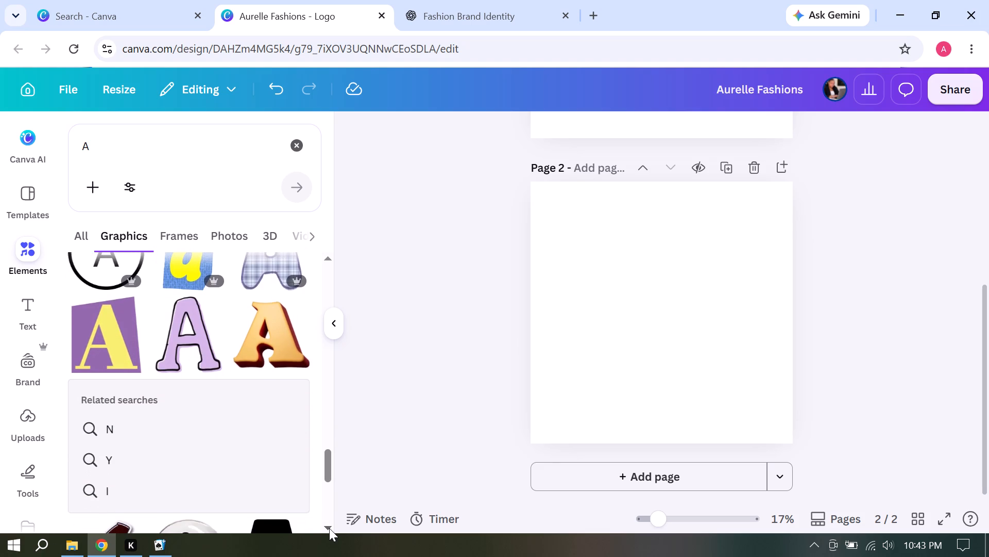
triple_click(329, 528)
triple_click(329, 528)
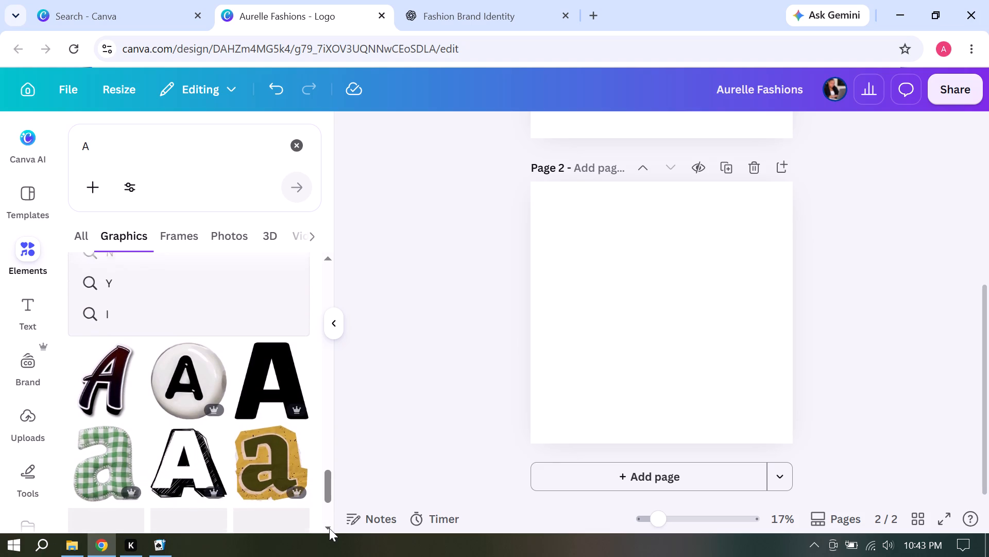
triple_click(329, 528)
left_click(329, 528)
left_click(329, 528)
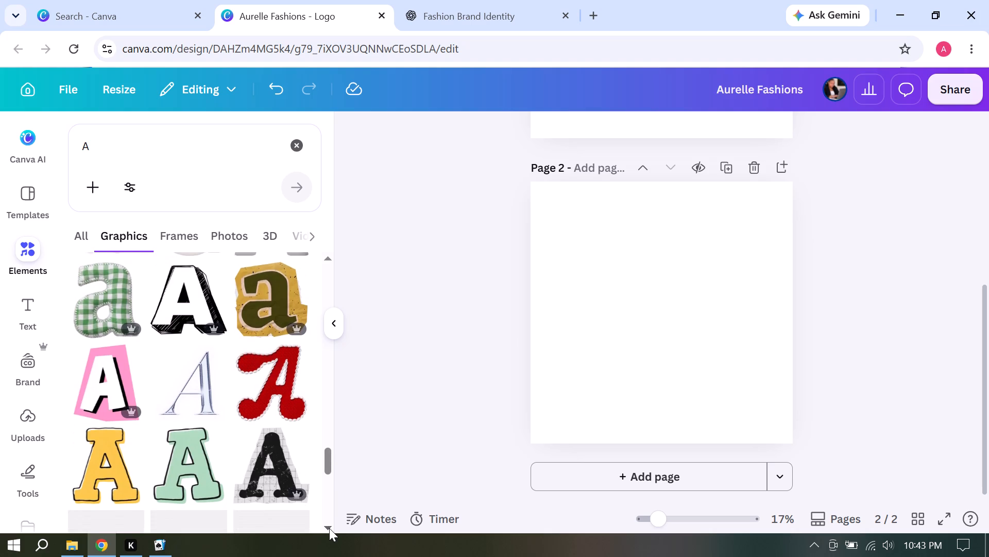
double_click(329, 528)
triple_click(329, 528)
left_click(329, 528)
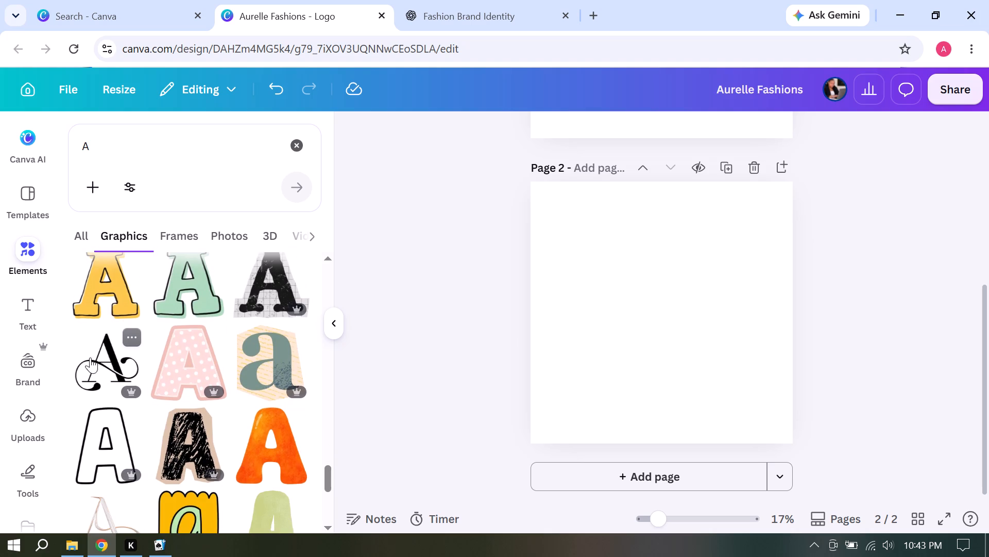
left_click(105, 361)
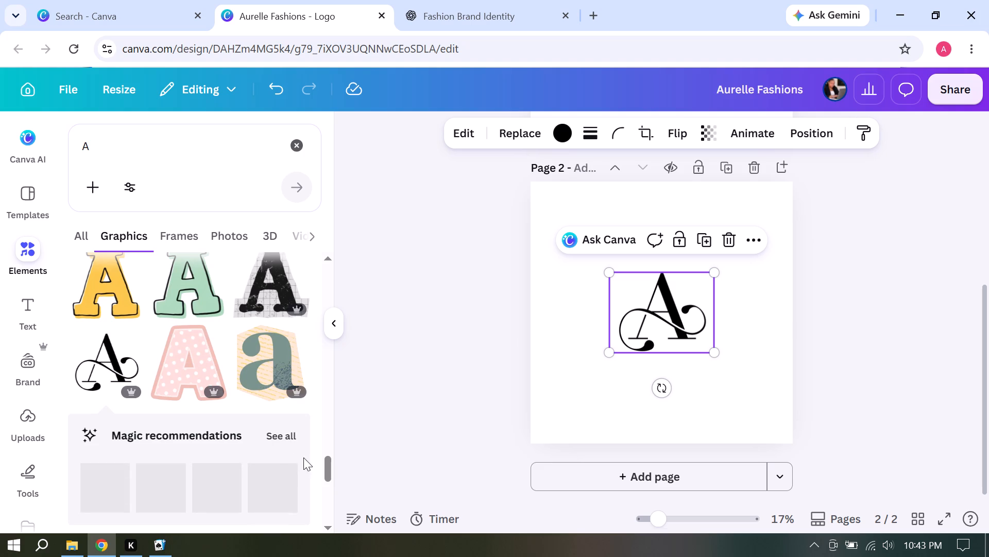
left_click_drag(326, 469, 327, 481)
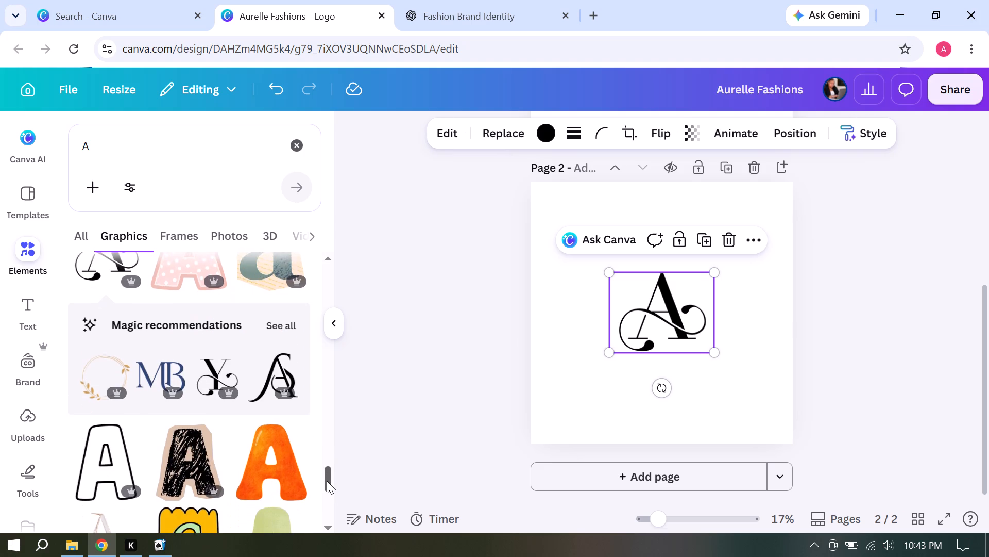
left_click_drag(327, 481, 327, 482)
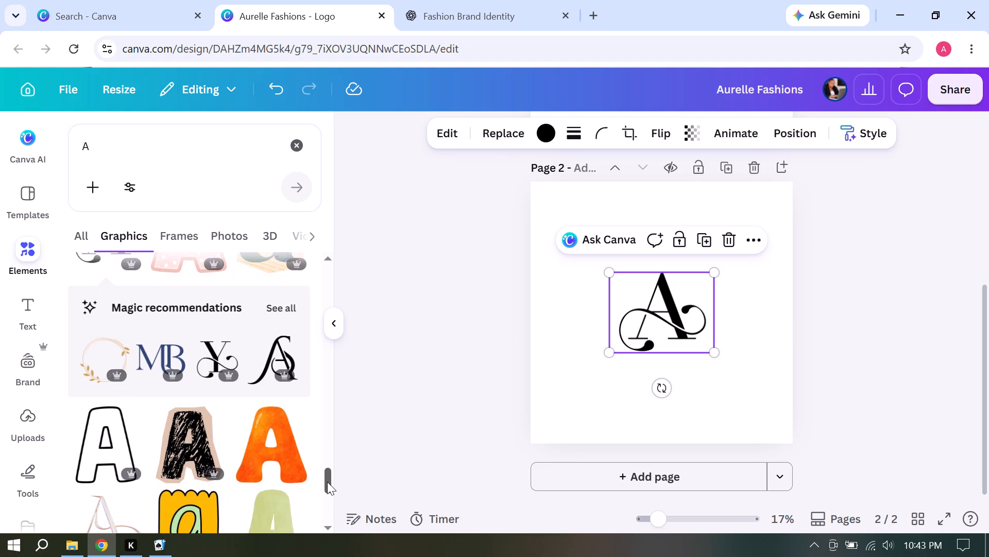
left_click_drag(327, 482, 327, 478)
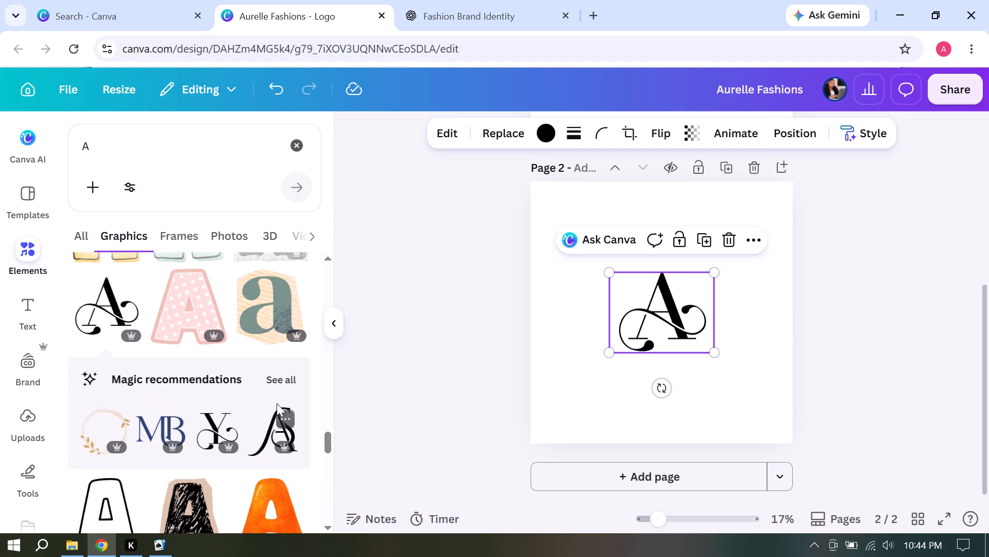
left_click(277, 380)
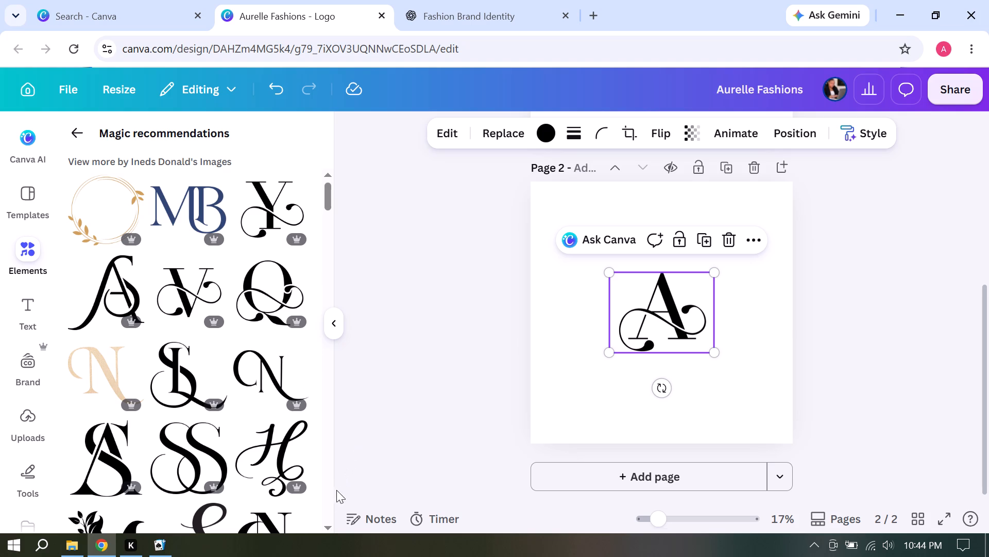
left_click(327, 525)
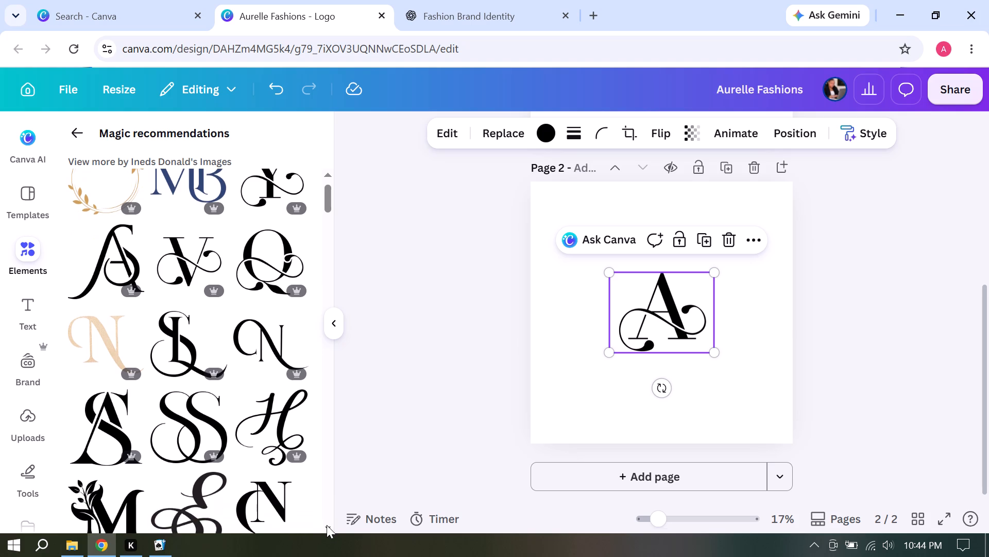
triple_click(327, 525)
double_click(327, 525)
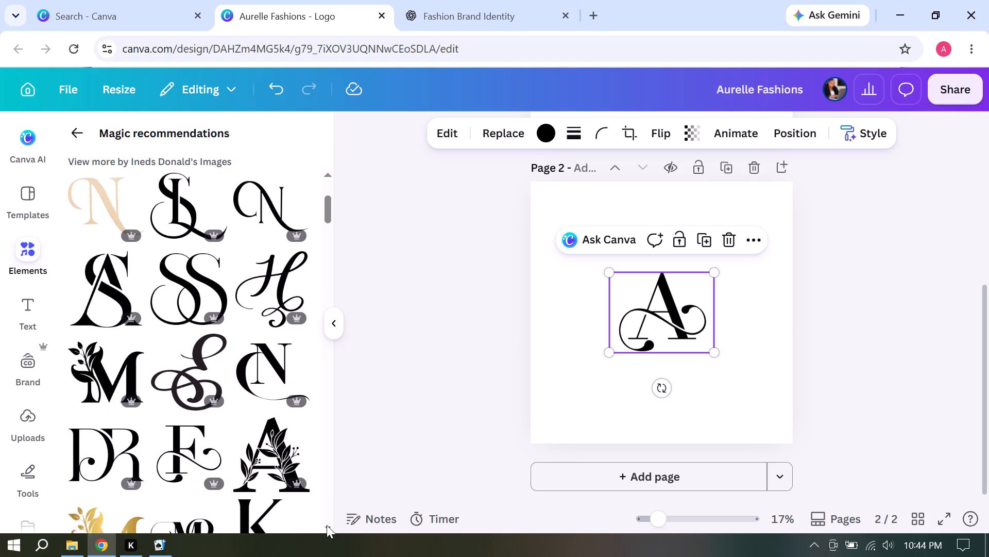
triple_click(327, 525)
double_click(327, 525)
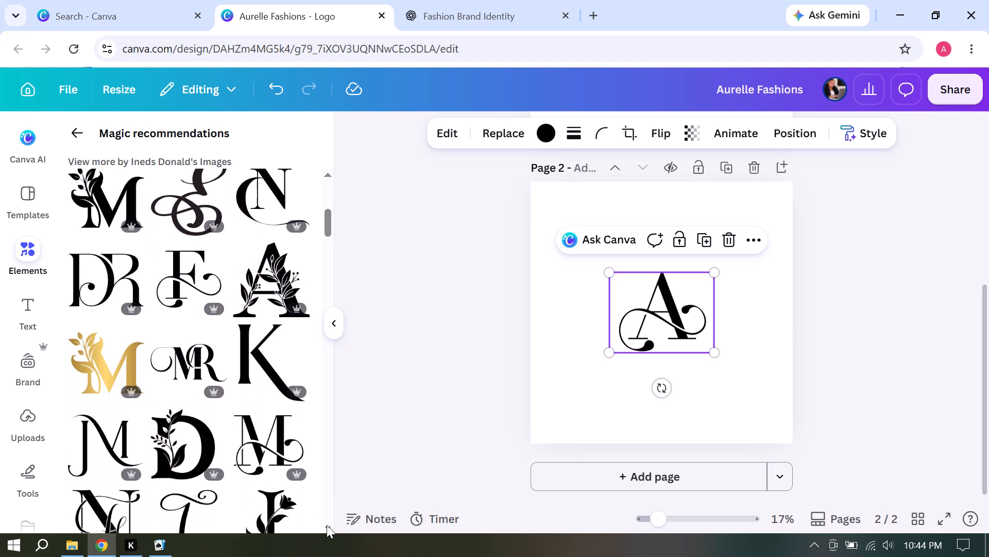
triple_click(327, 525)
triple_click(327, 525)
left_click(327, 525)
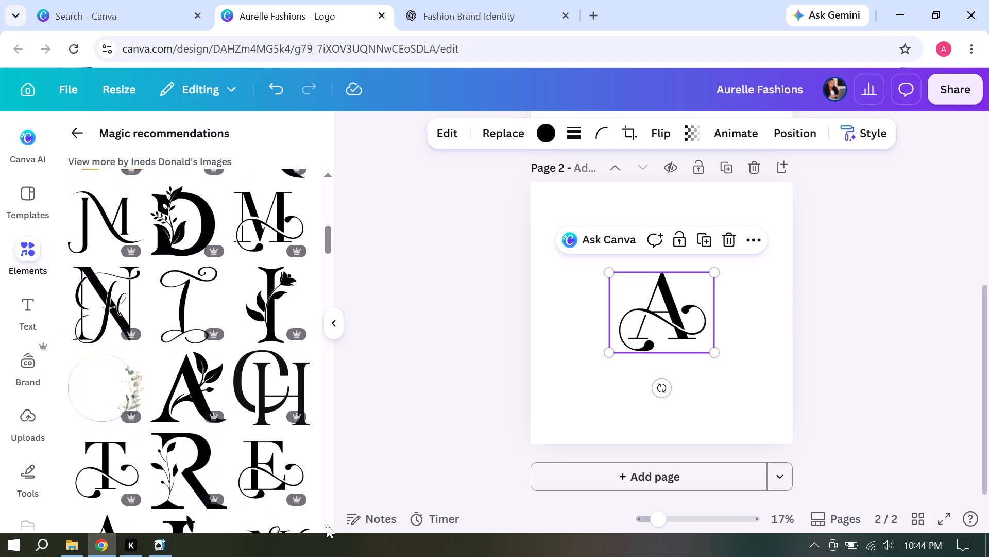
triple_click(327, 525)
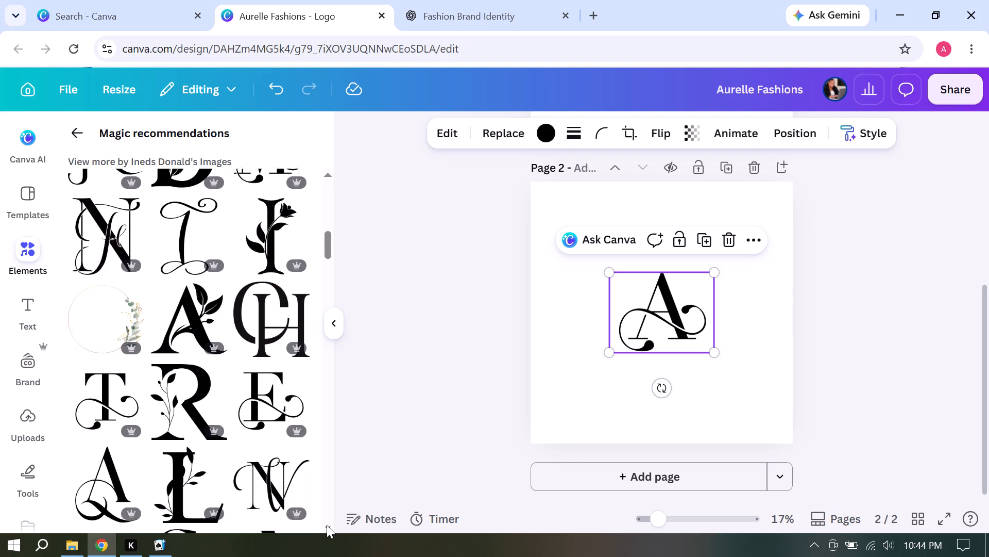
double_click(327, 525)
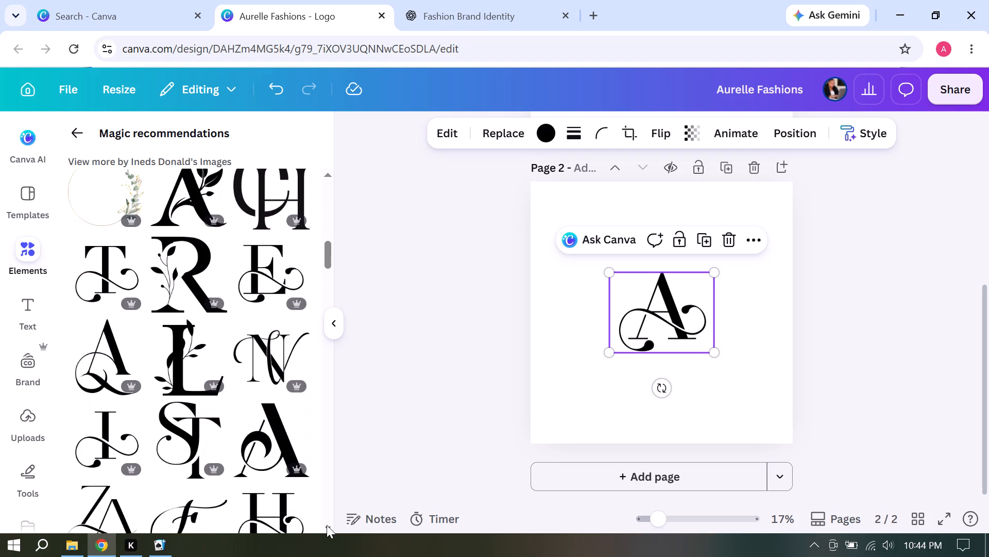
triple_click(327, 525)
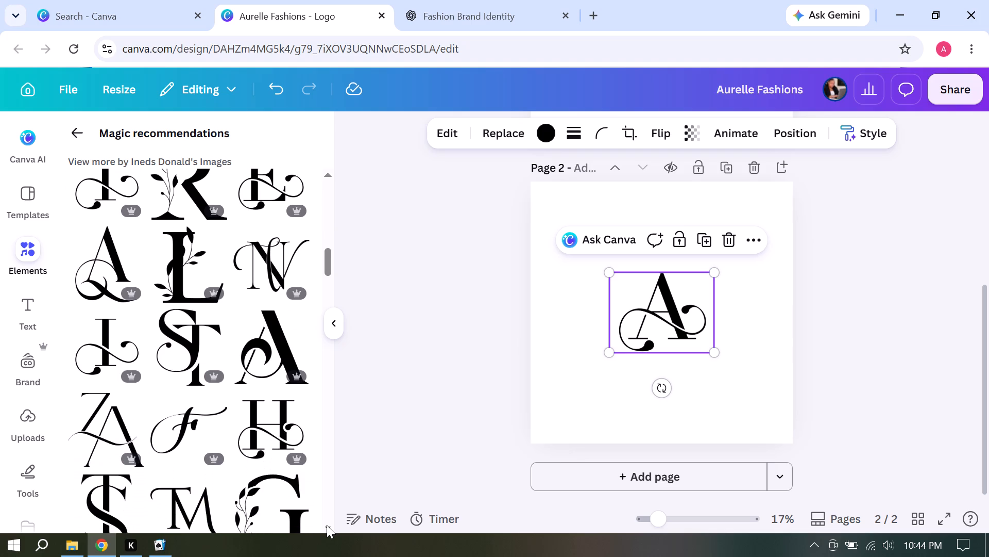
triple_click(327, 525)
triple_click(327, 525)
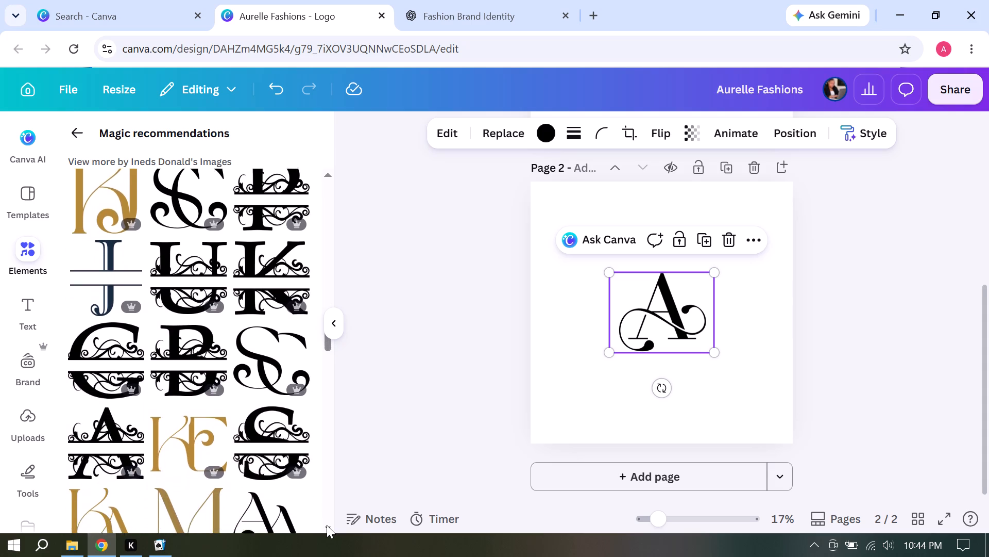
triple_click(327, 525)
triple_click(327, 525)
triple_click(327, 525)
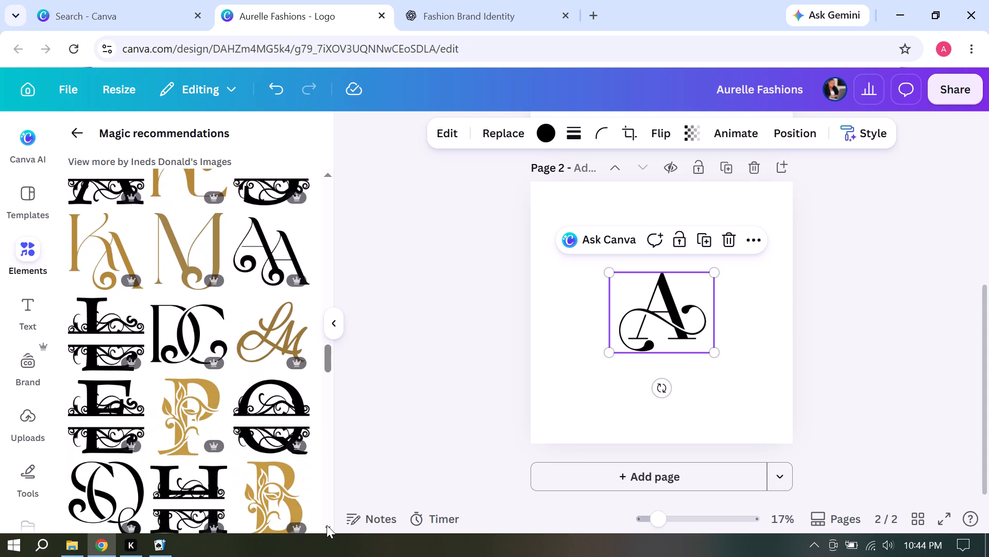
triple_click(327, 525)
triple_click(327, 525)
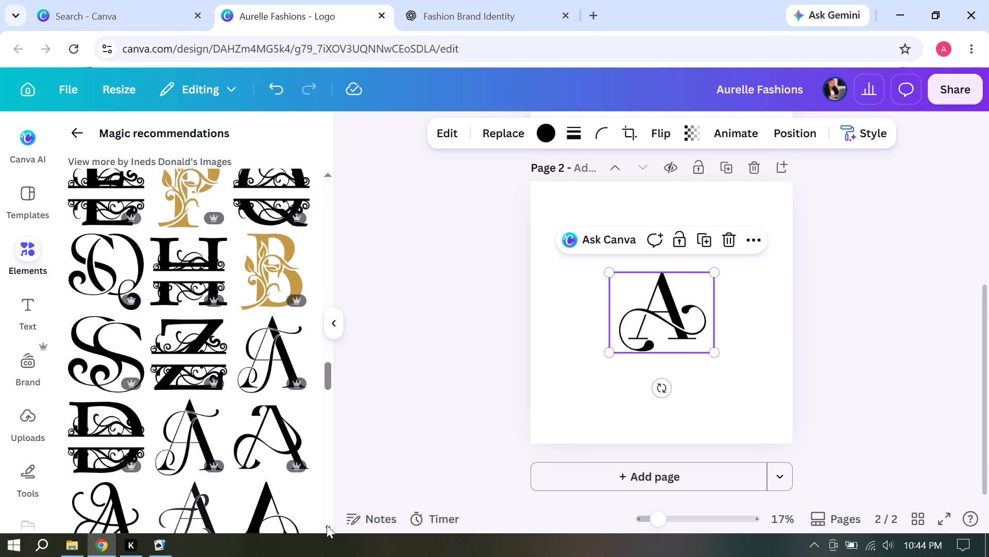
triple_click(327, 525)
double_click(327, 525)
triple_click(327, 525)
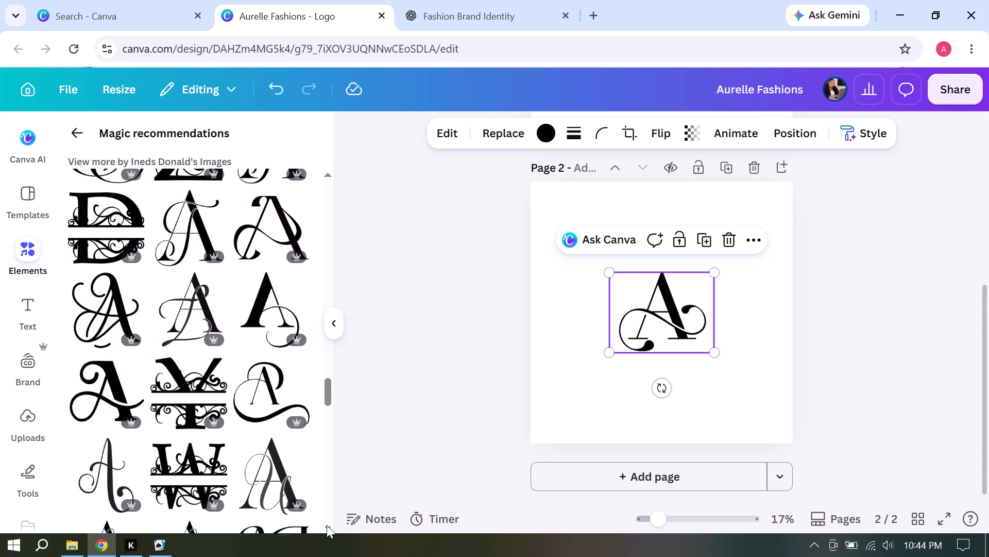
triple_click(327, 525)
double_click(327, 525)
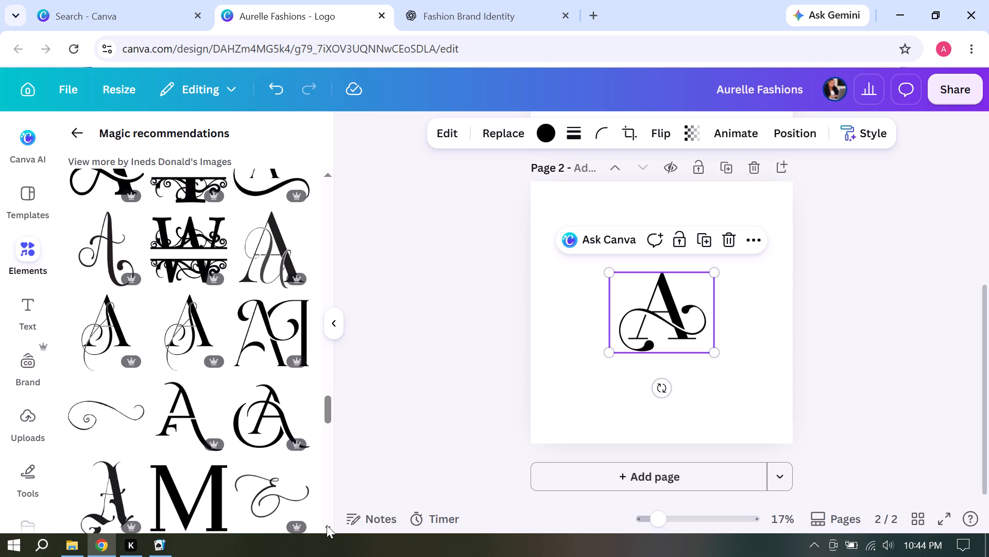
left_click(327, 525)
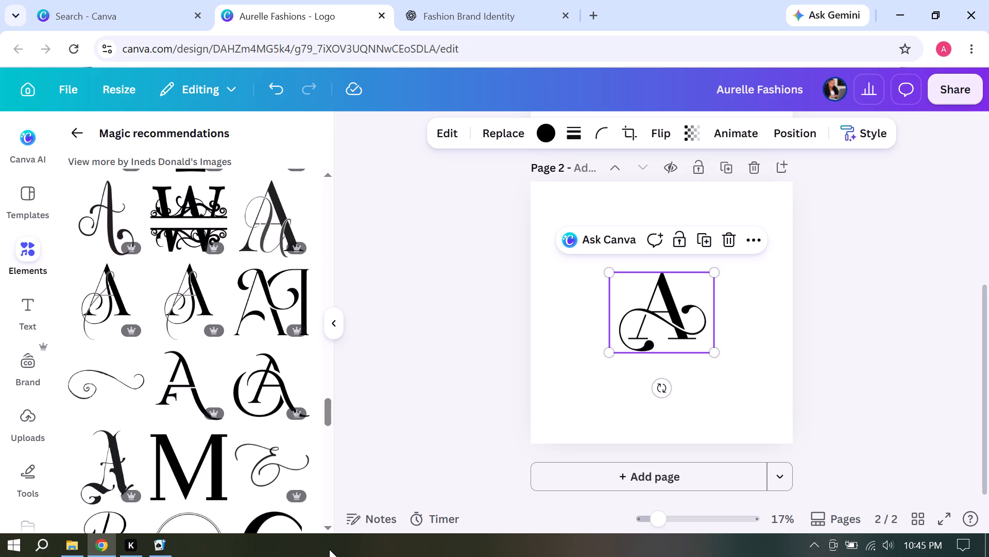
Browse the full set of Magic recommendations, comparing the flourished letter A designs as alternatives for the monogram.
left_click_drag(328, 405, 329, 413)
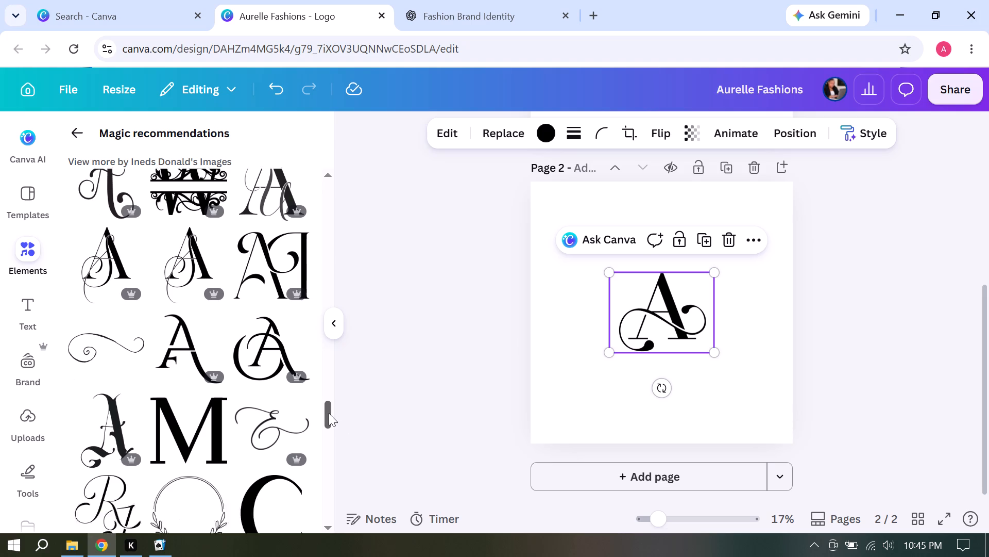
left_click_drag(329, 413, 329, 427)
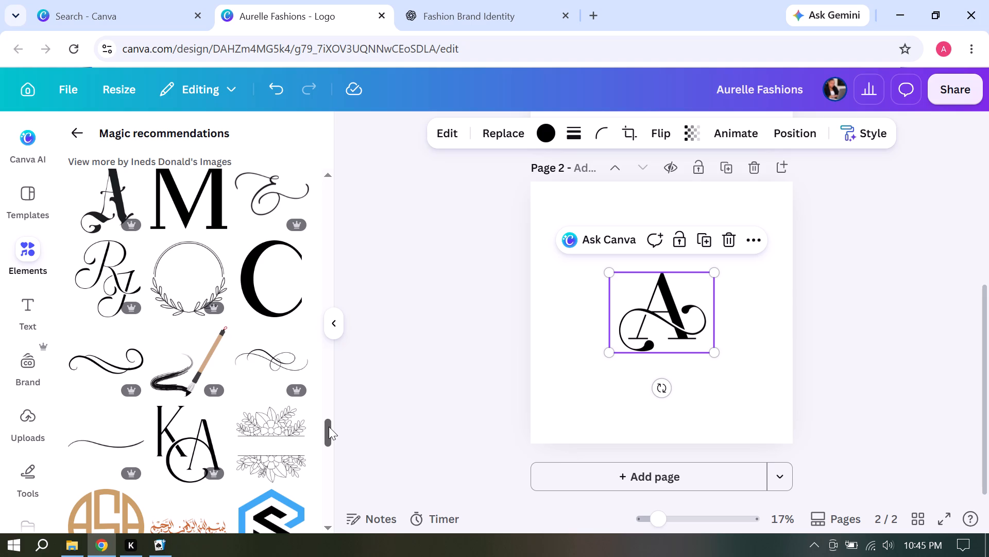
left_click_drag(328, 424, 333, 444)
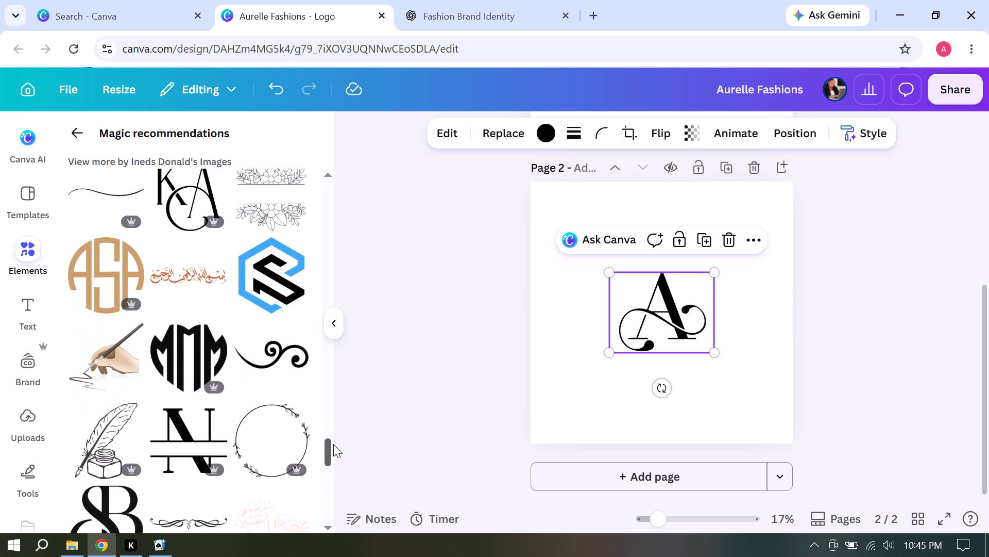
left_click_drag(333, 444, 333, 476)
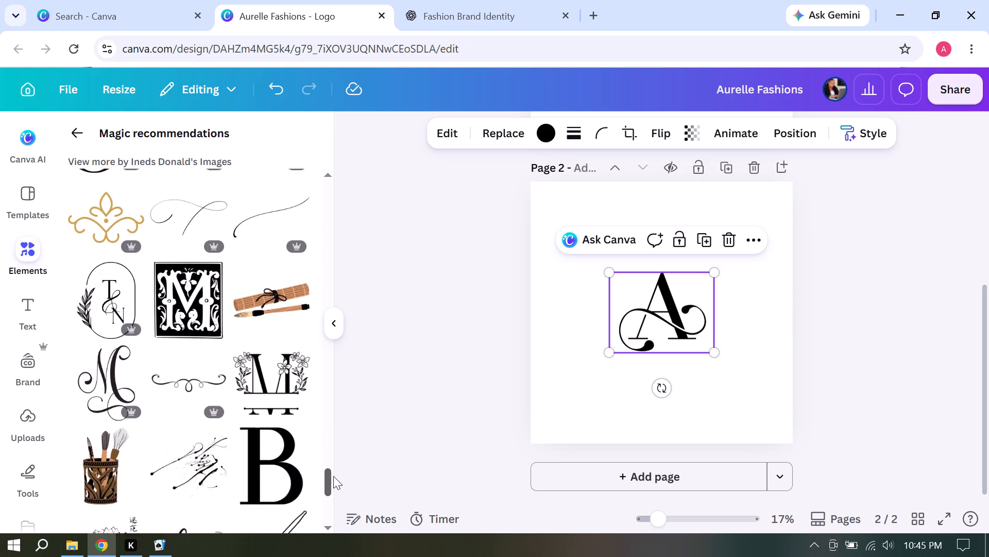
left_click_drag(333, 476, 333, 493)
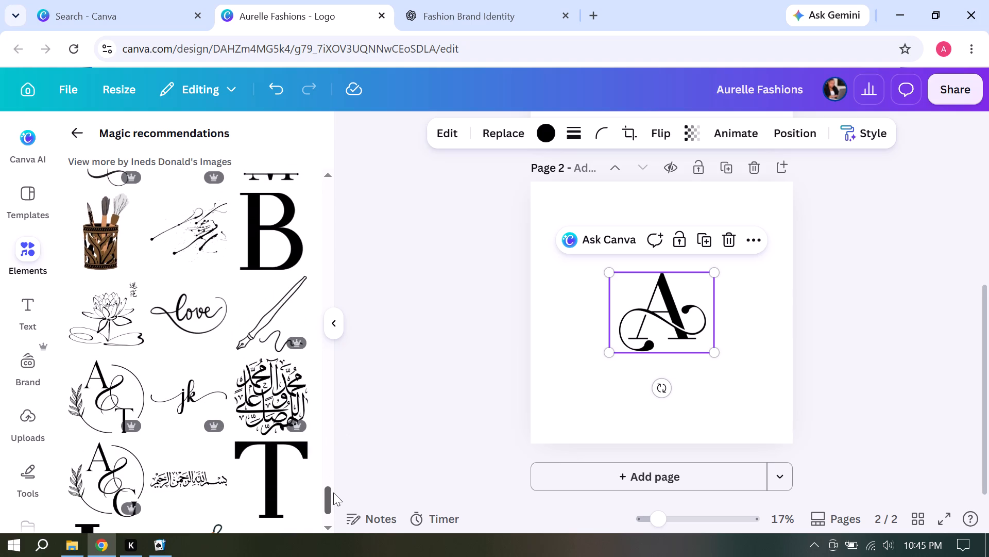
left_click_drag(333, 493, 330, 524)
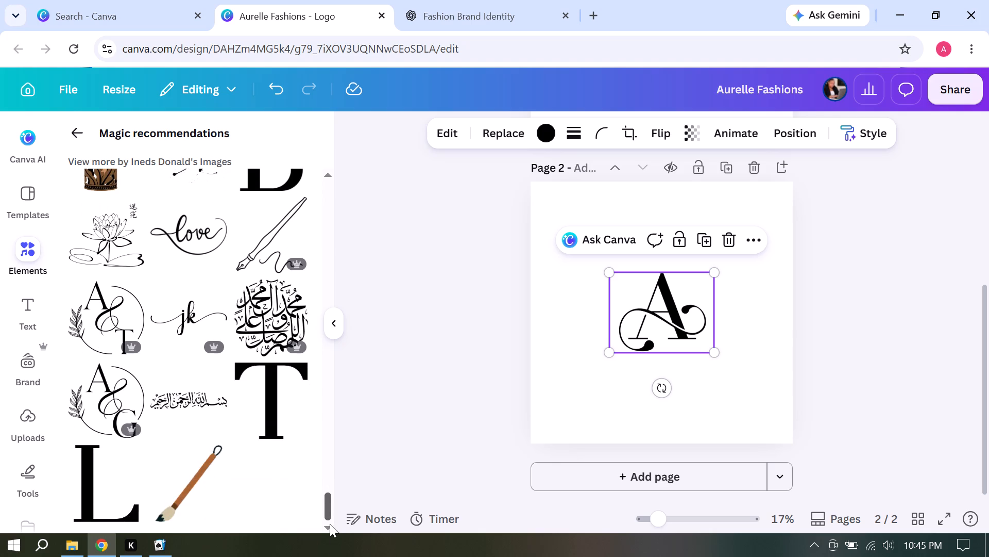
left_click_drag(330, 524, 337, 420)
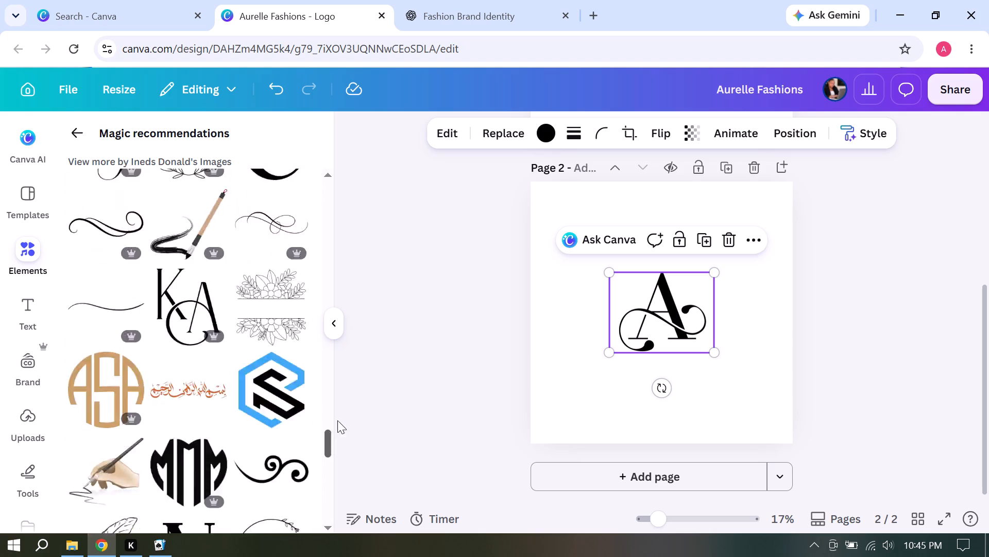
left_click_drag(337, 420, 348, 315)
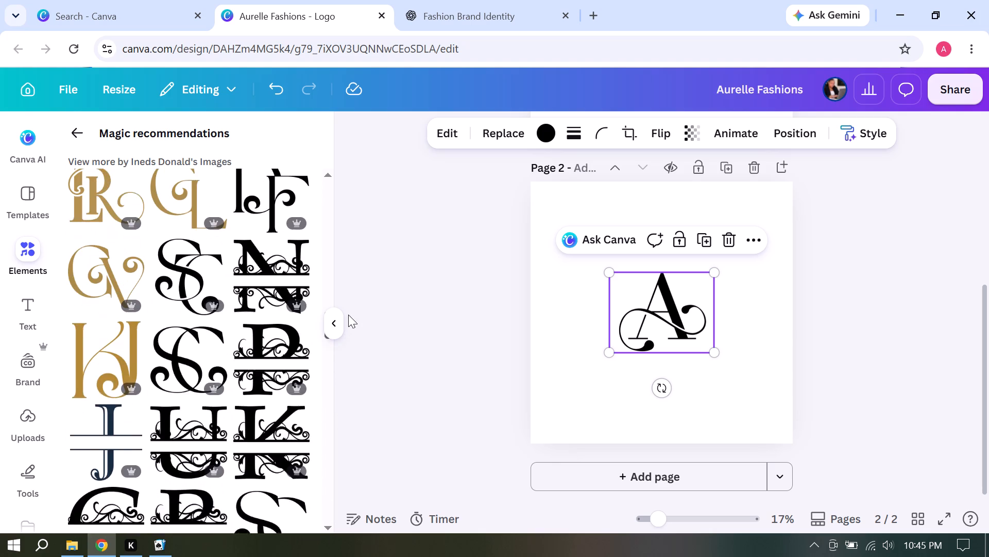
left_click_drag(348, 315, 349, 306)
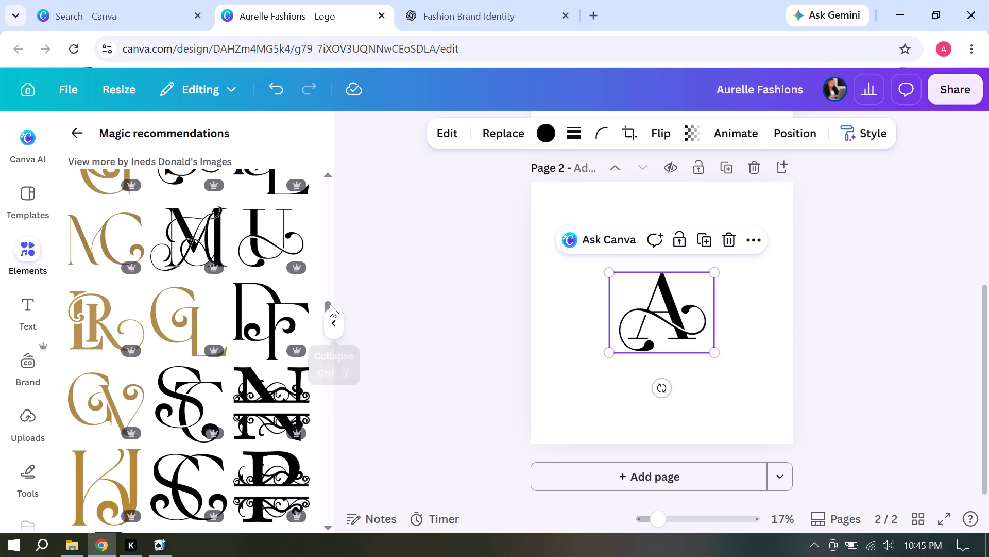
left_click_drag(330, 304, 337, 257)
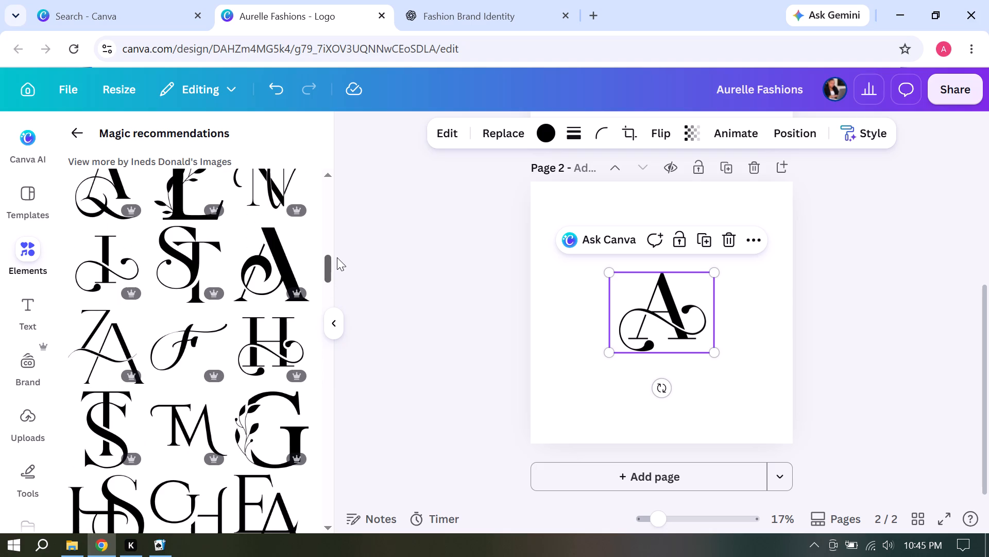
left_click_drag(337, 257, 339, 154)
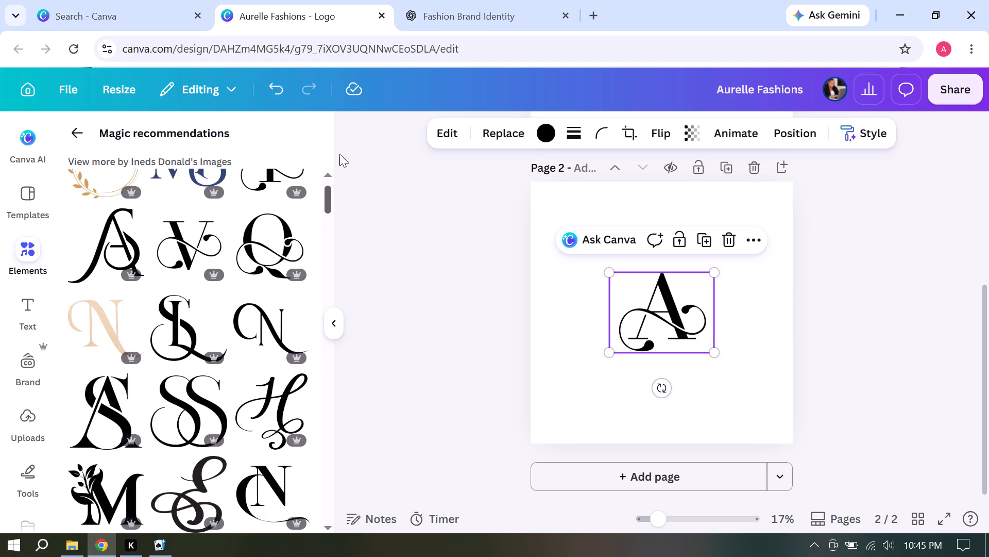
left_click_drag(339, 154, 338, 201)
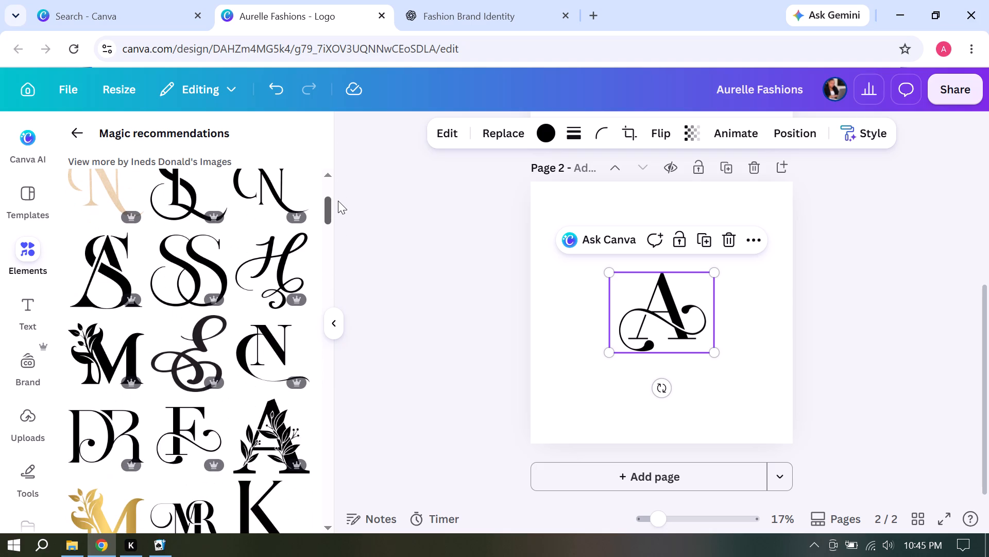
left_click_drag(338, 201, 338, 198)
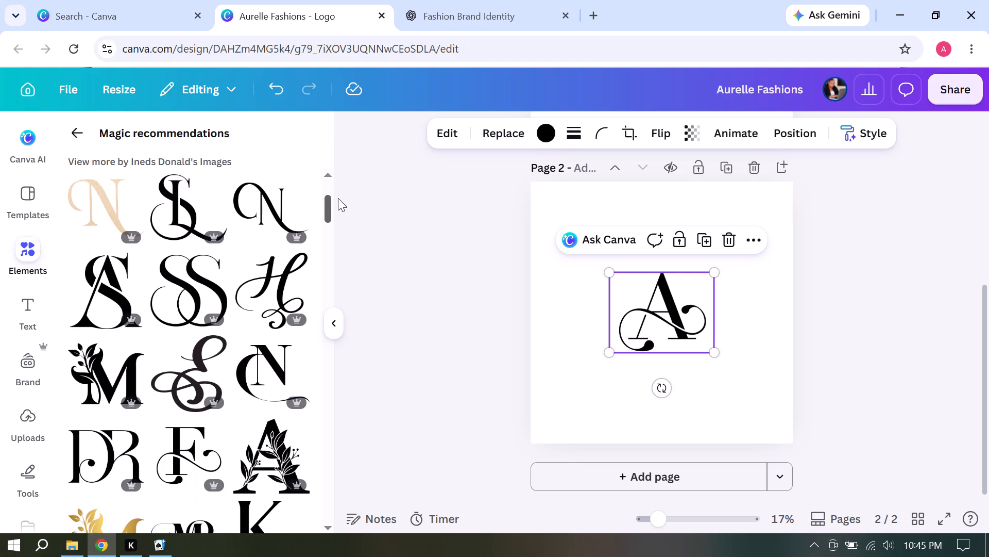
left_click_drag(338, 198, 342, 170)
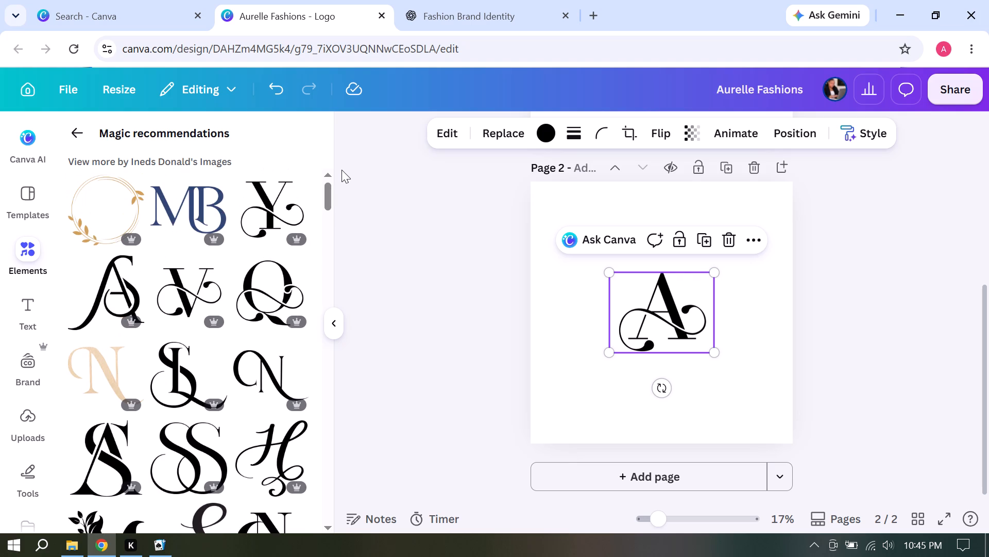
left_click_drag(326, 192, 331, 228)
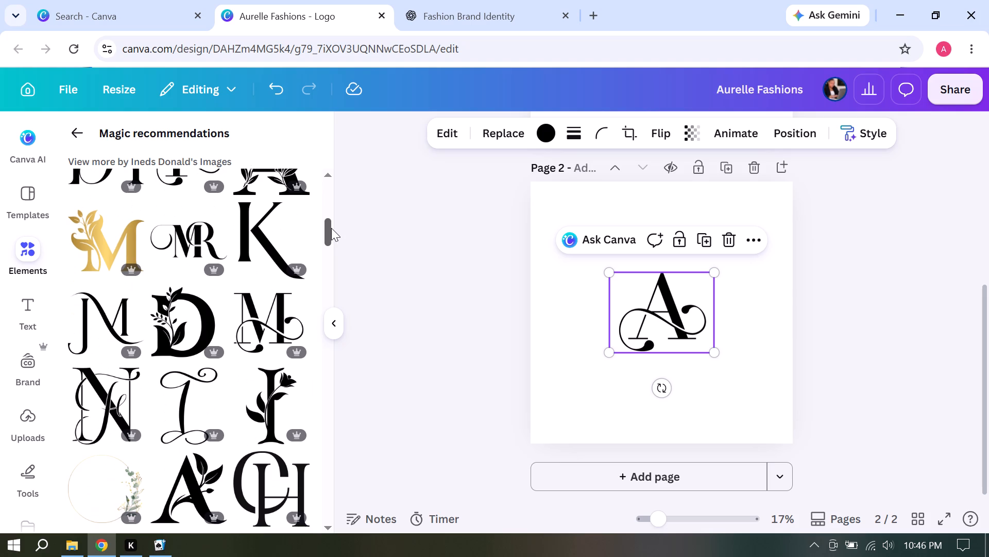
left_click_drag(331, 228, 336, 247)
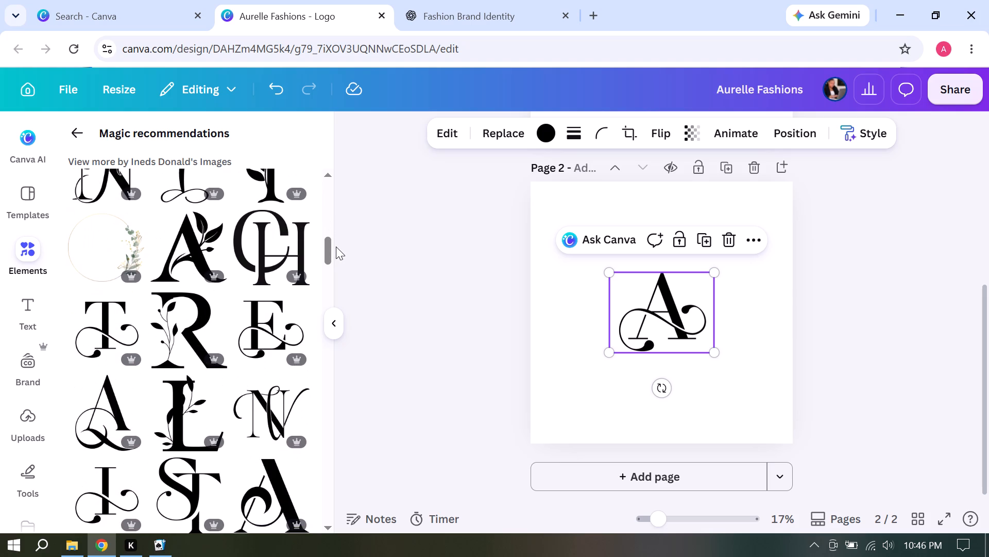
Delete the flourished serif letter A graphic from page 2.
left_click(643, 315)
left_click(658, 314)
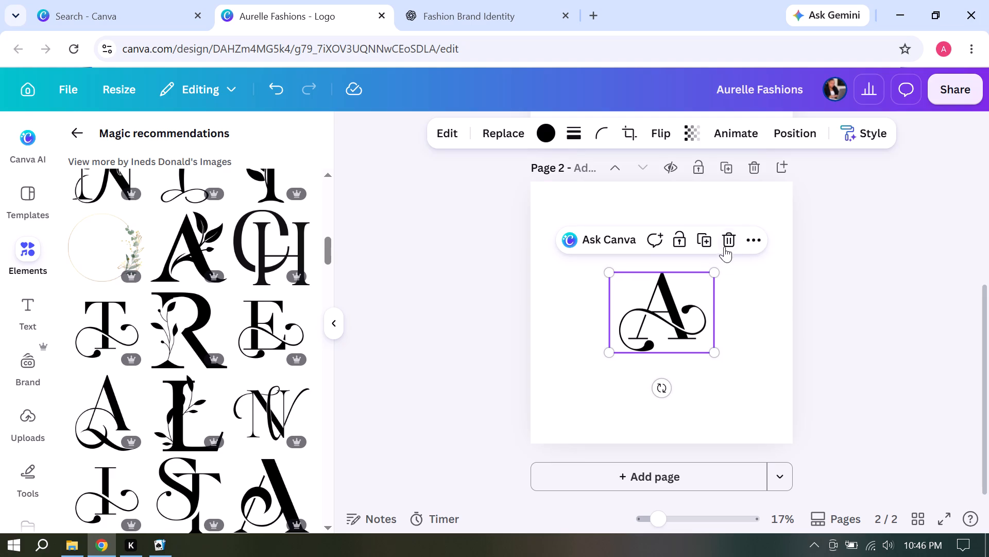
left_click(725, 243)
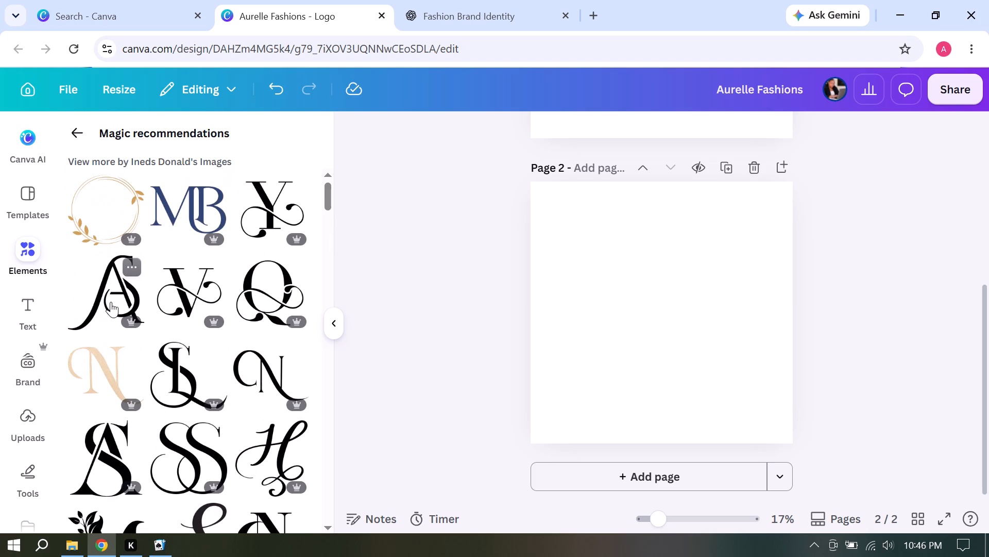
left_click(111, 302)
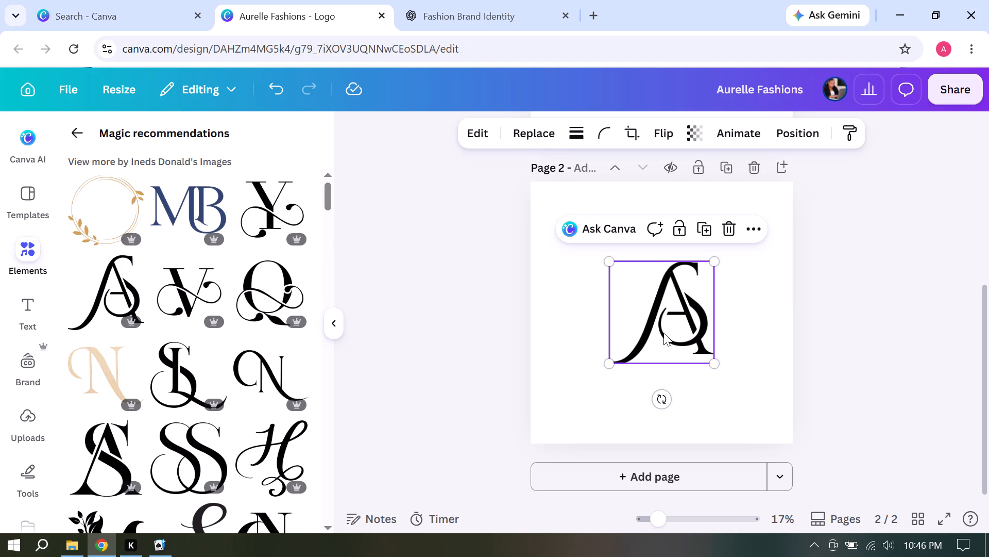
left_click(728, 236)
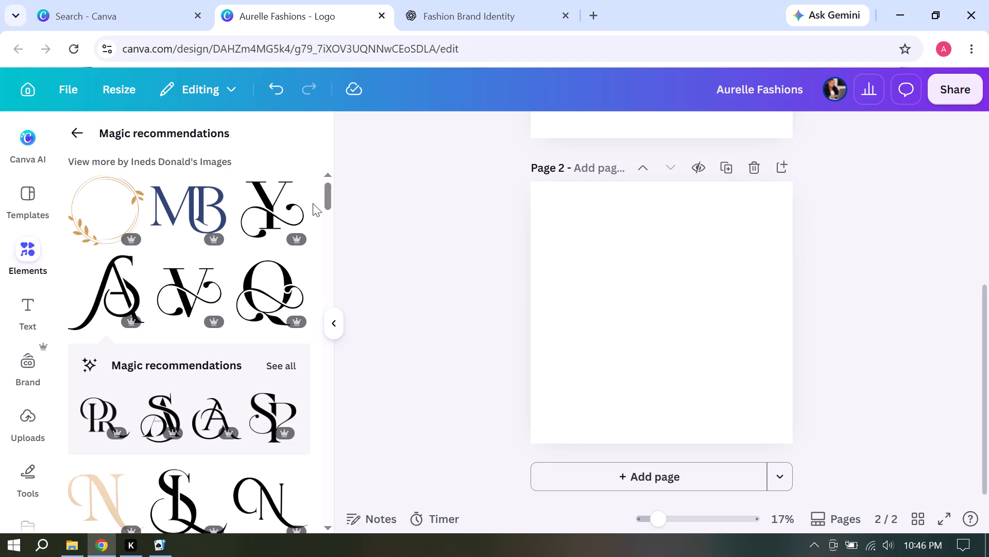
Browse the Magic recommendations again, comparing the flourished letter graphics for one that suits the A monogram.
left_click_drag(328, 195, 331, 236)
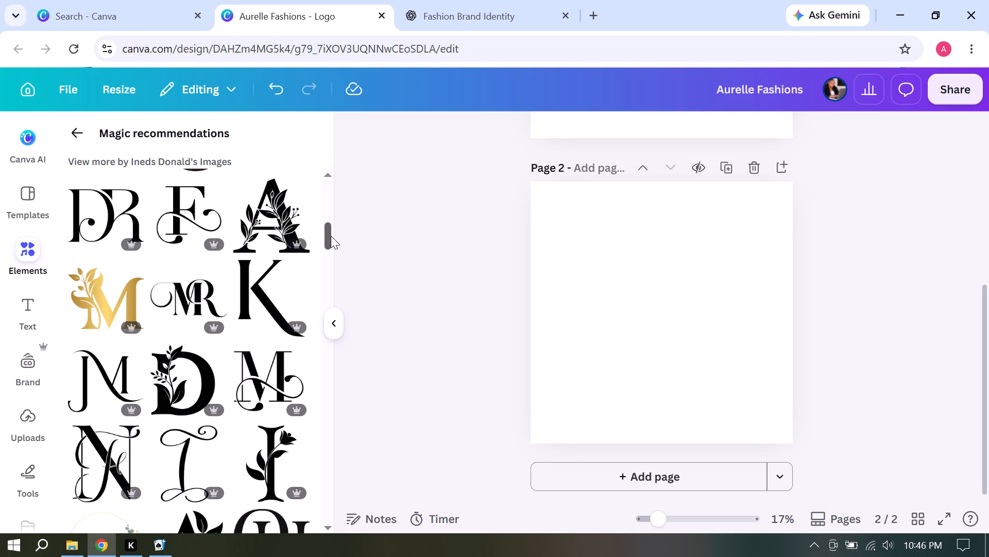
left_click_drag(331, 236, 331, 265)
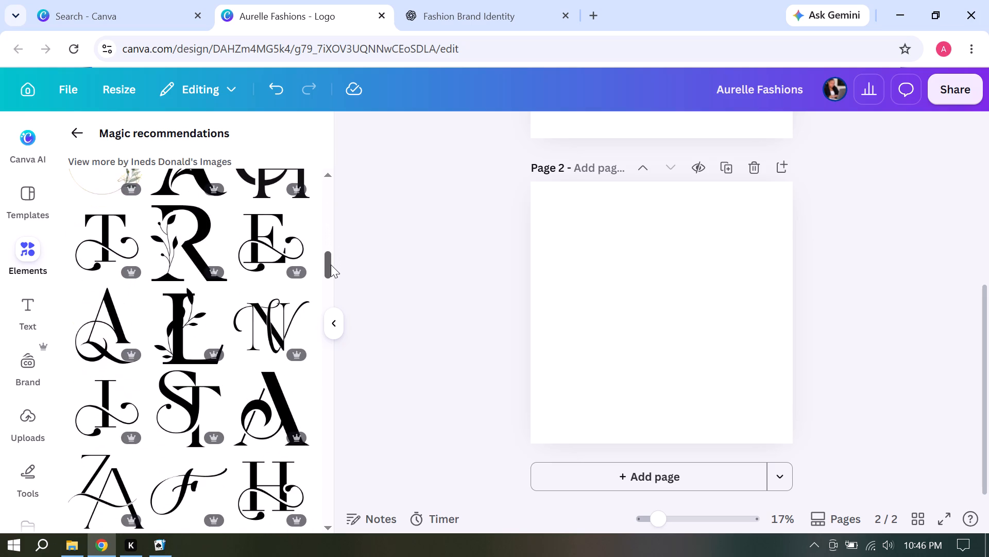
left_click_drag(331, 265, 332, 277)
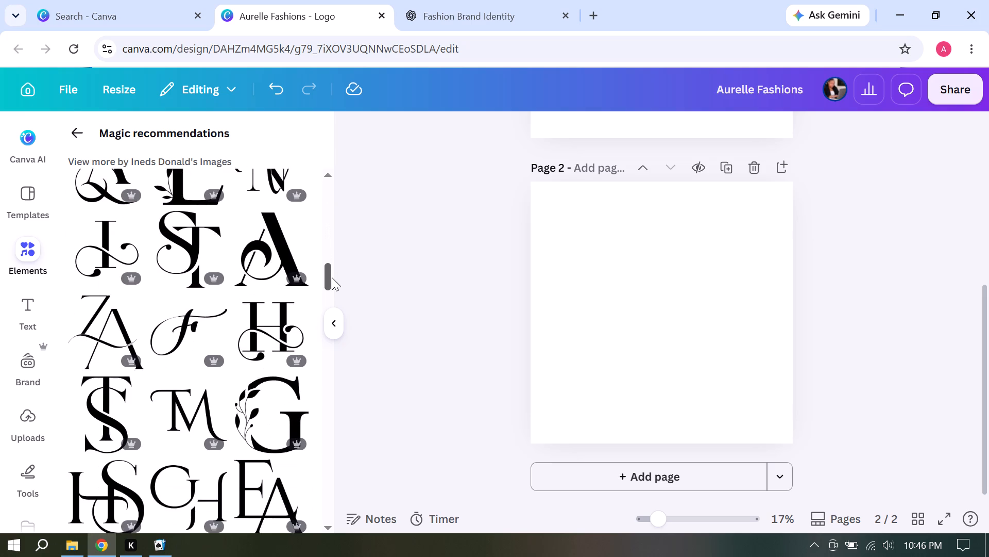
left_click_drag(332, 277, 334, 273)
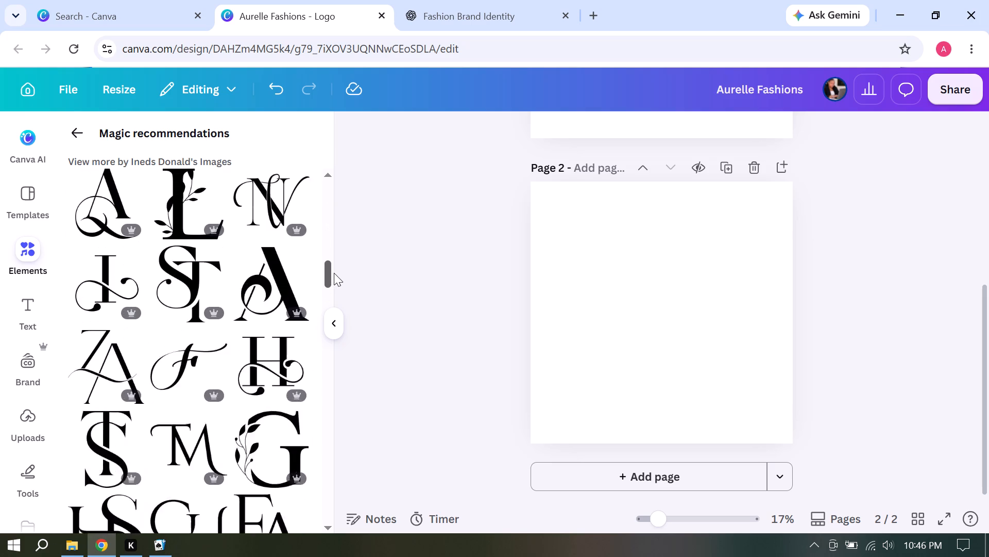
left_click_drag(334, 273, 334, 259)
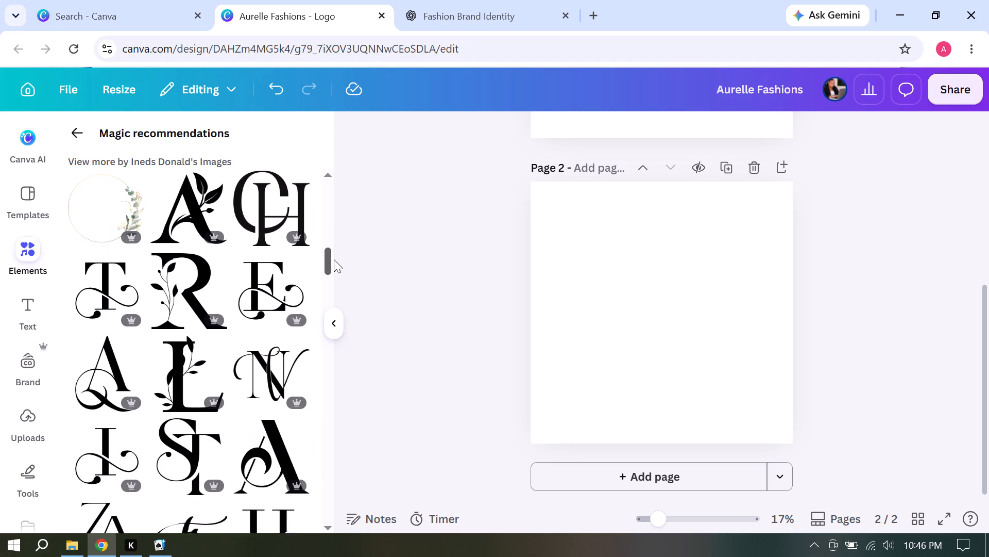
left_click_drag(334, 259, 338, 297)
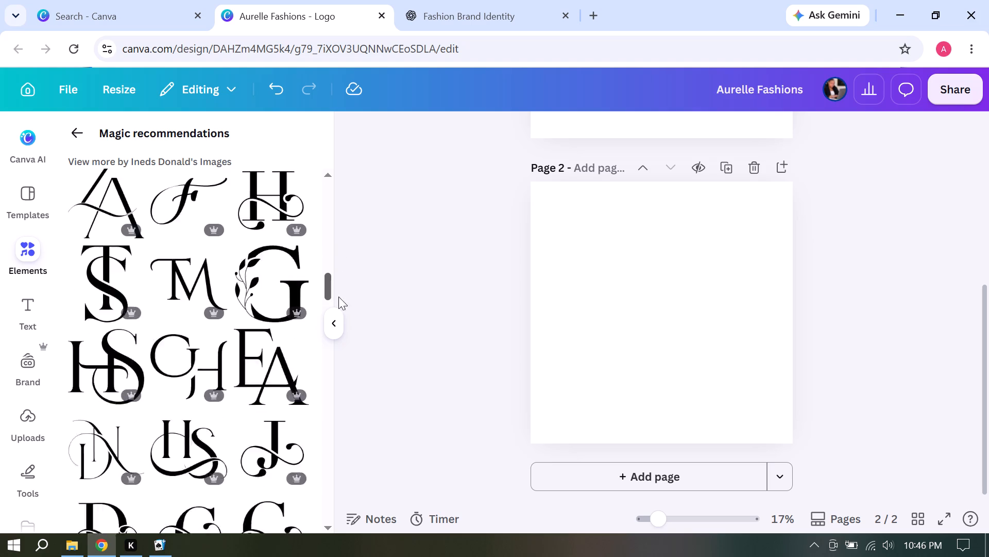
left_click_drag(338, 297, 338, 325)
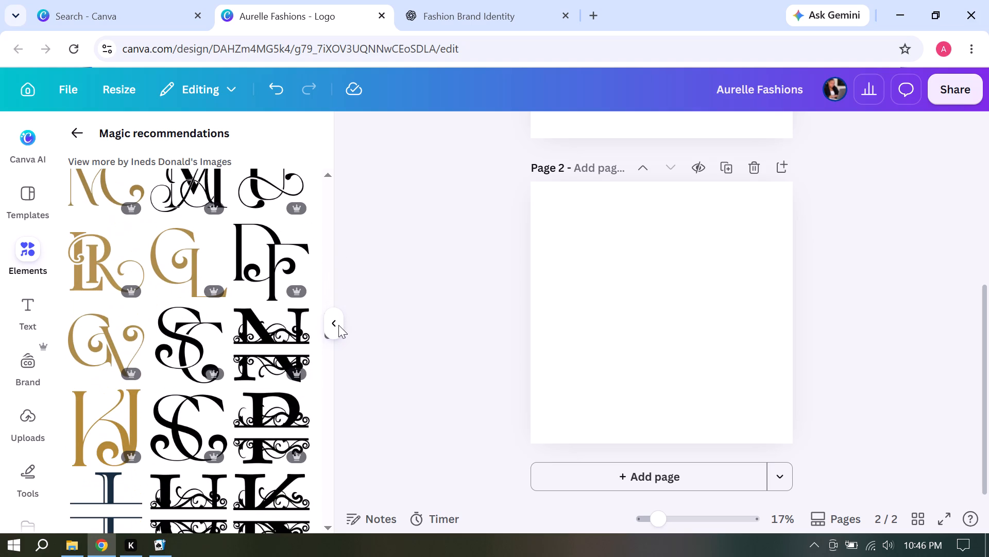
left_click_drag(338, 325, 336, 364)
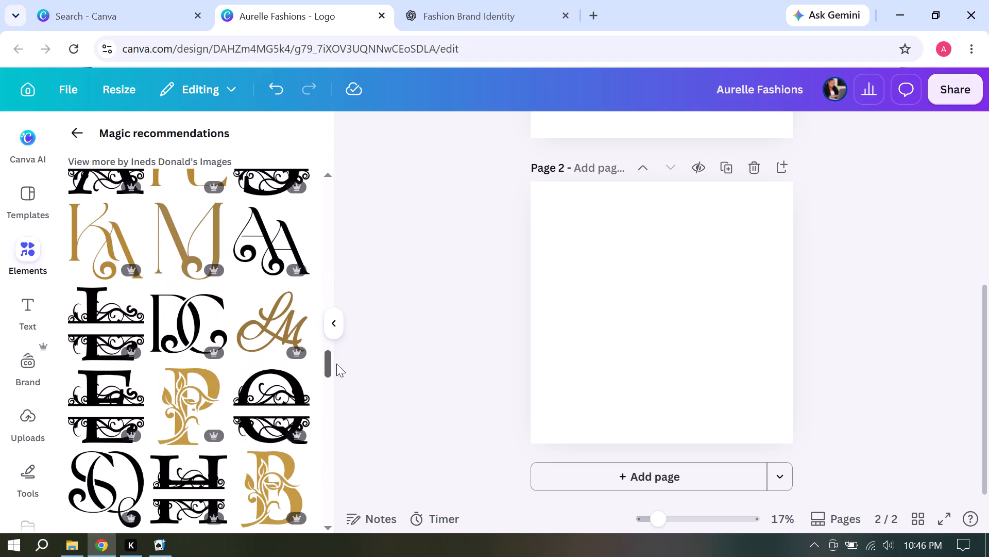
left_click_drag(336, 364, 337, 445)
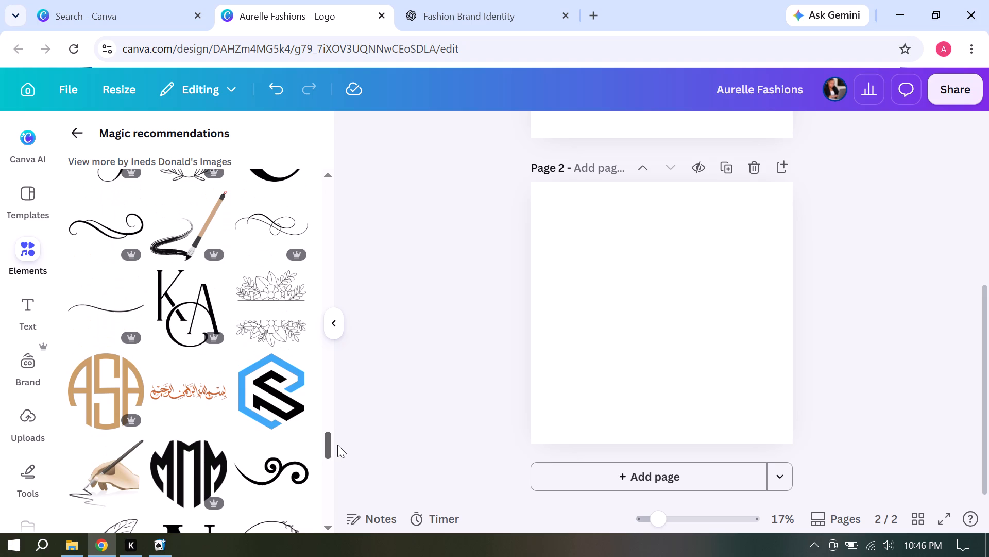
left_click_drag(337, 445, 337, 391)
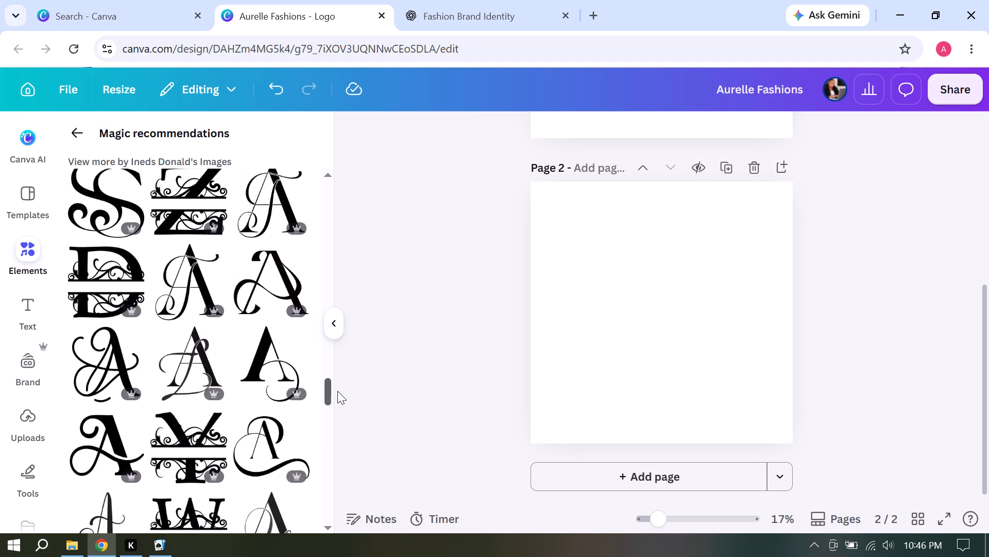
left_click_drag(337, 391, 337, 388)
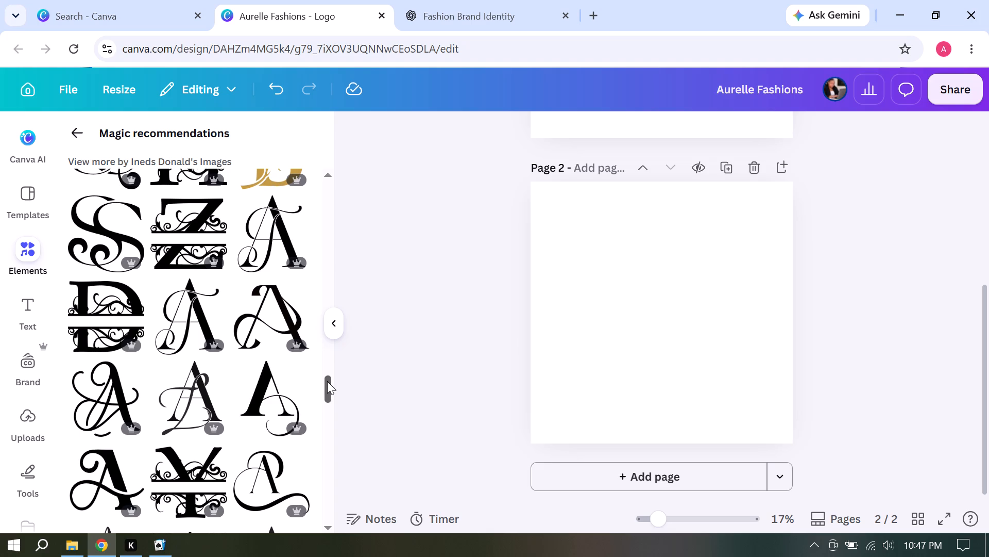
left_click_drag(327, 381, 335, 320)
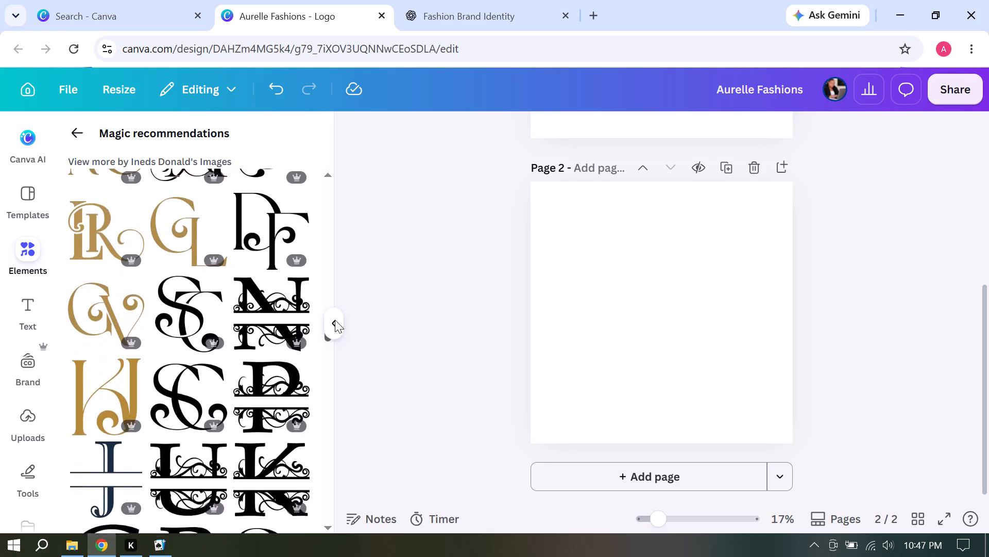
left_click_drag(335, 320, 342, 302)
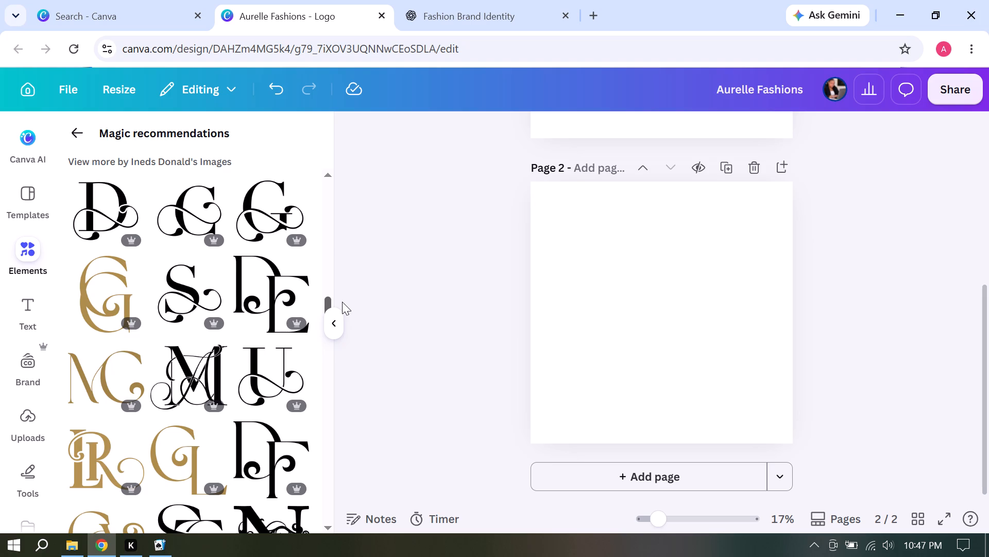
left_click_drag(342, 302, 347, 273)
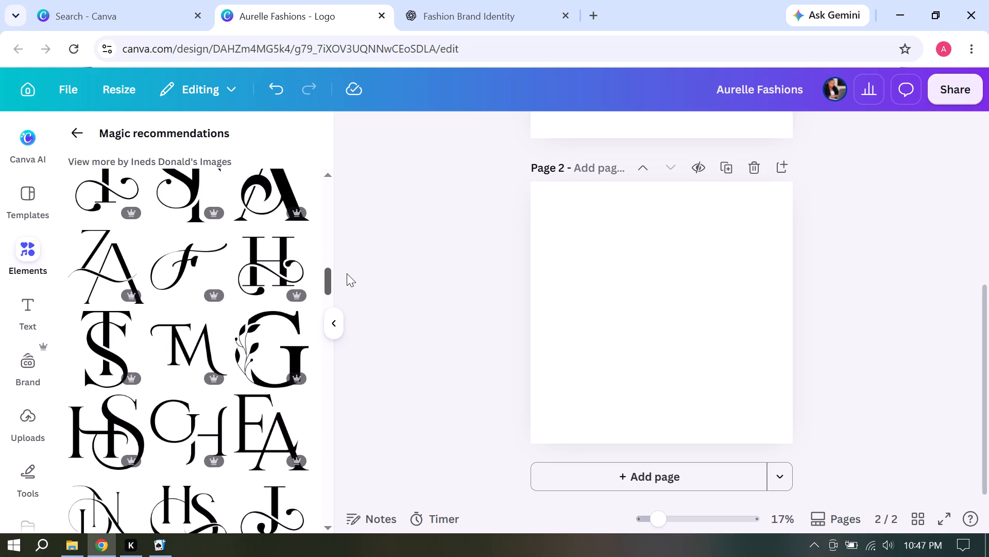
left_click_drag(347, 273, 359, 203)
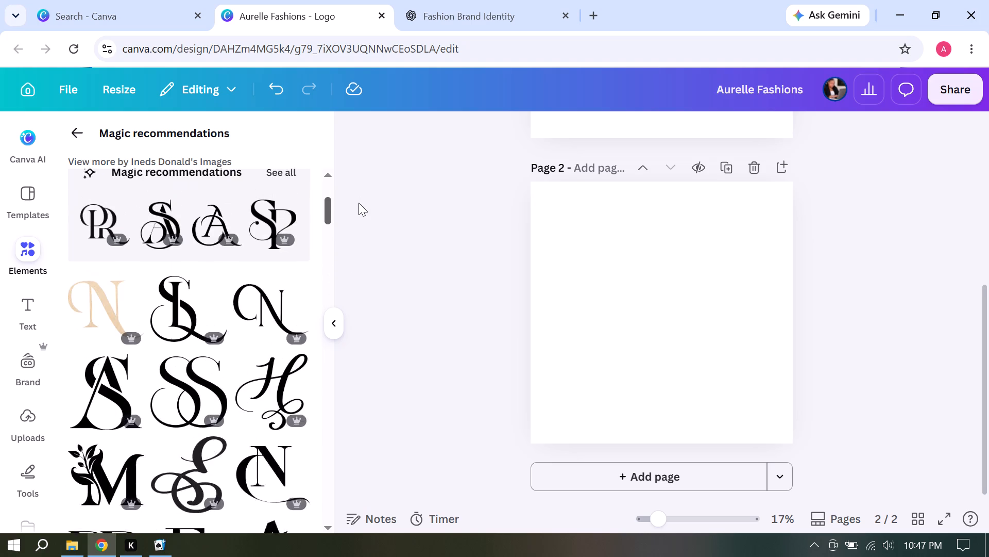
left_click_drag(359, 203, 359, 184)
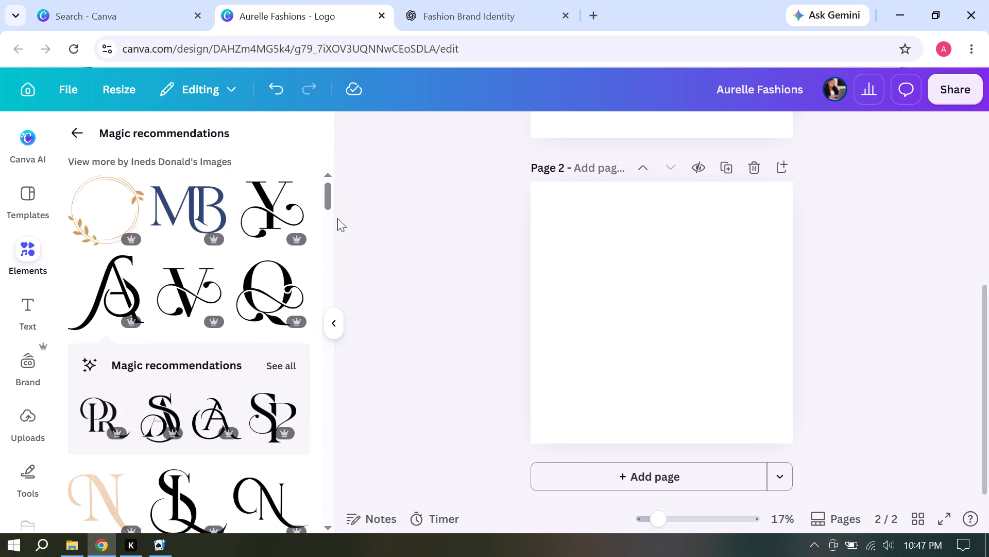
Add the black letter V graphic with the looped swash to page 2 and rotate it -180° so it forms an A.
left_click(195, 298)
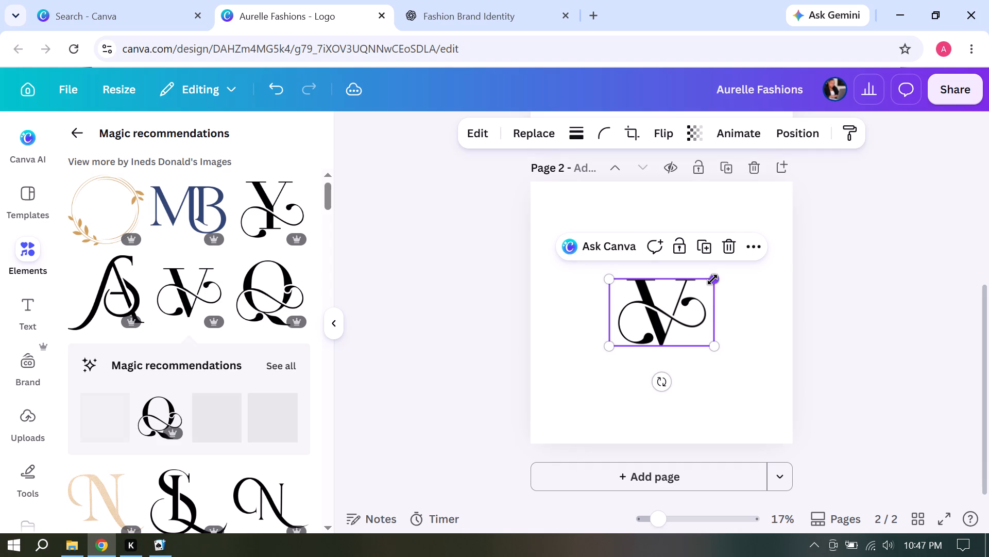
left_click_drag(712, 280, 721, 297)
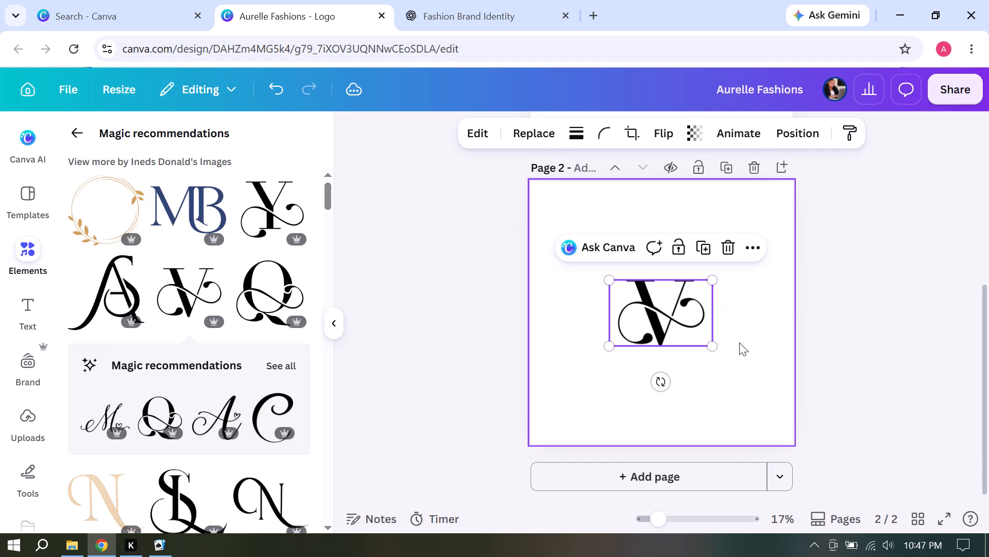
left_click_drag(662, 382, 547, 288)
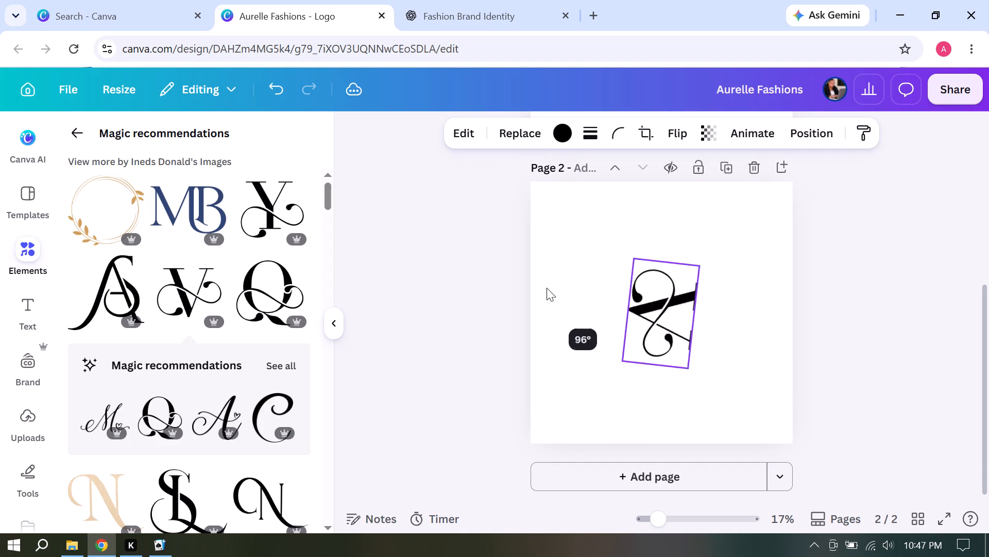
left_click_drag(547, 288, 666, 220)
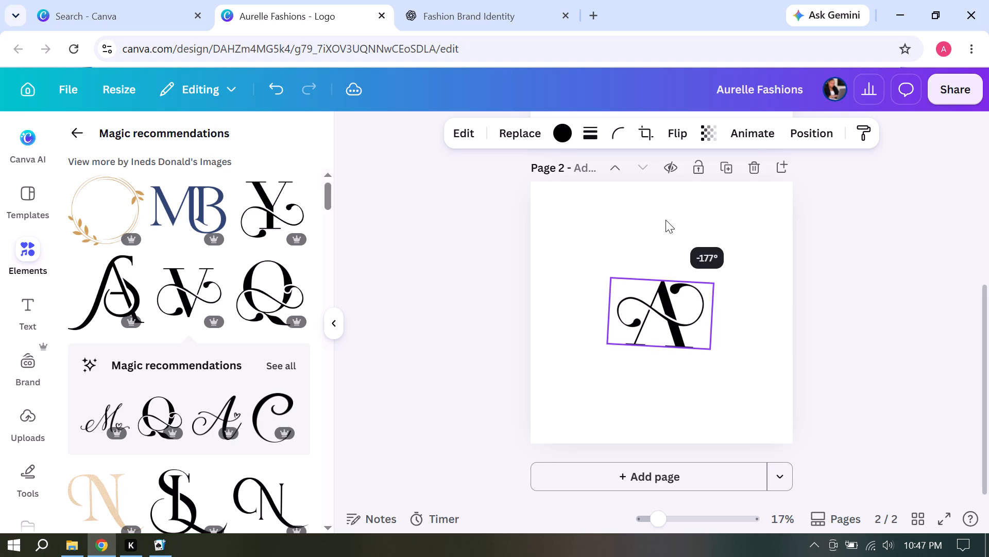
left_click_drag(666, 220, 661, 220)
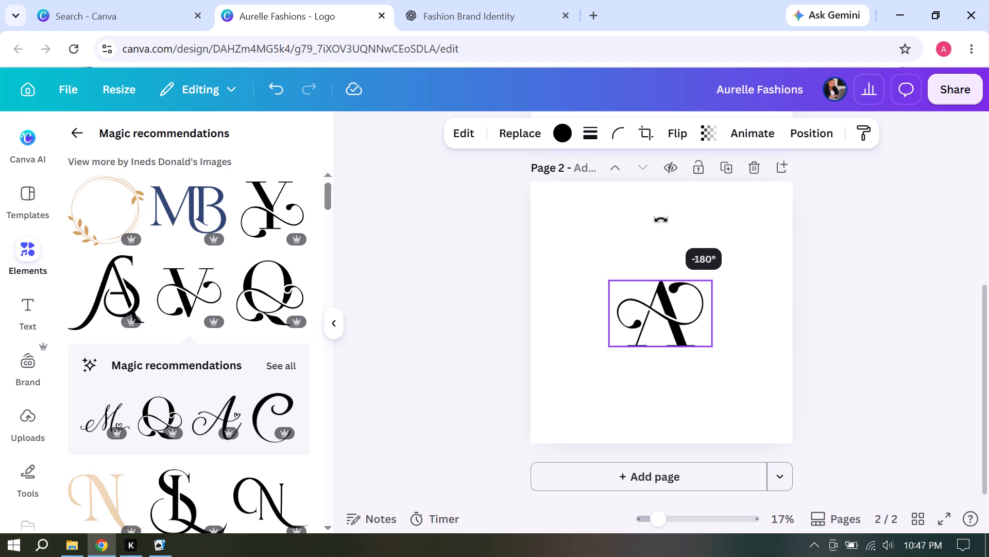
left_click_drag(661, 220, 661, 220)
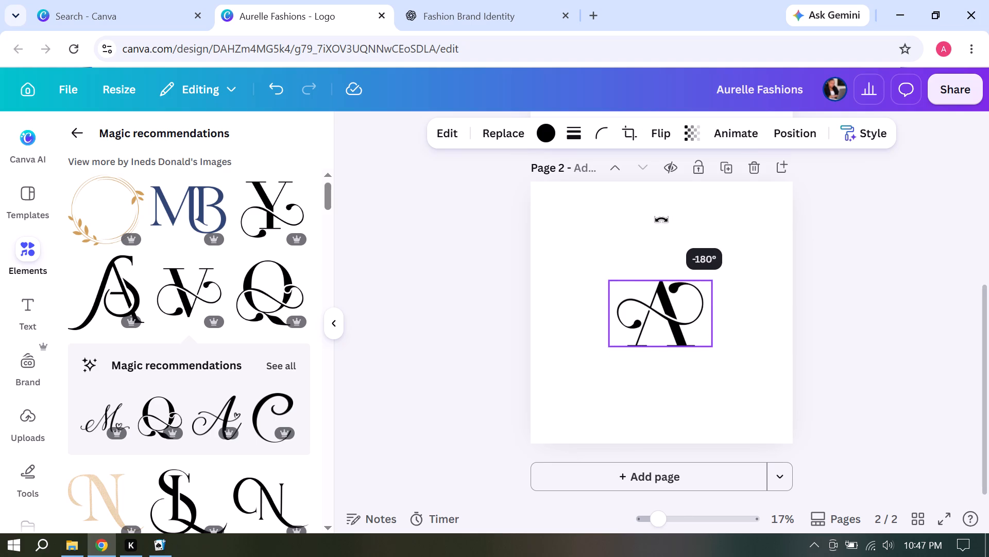
left_click_drag(661, 220, 660, 223)
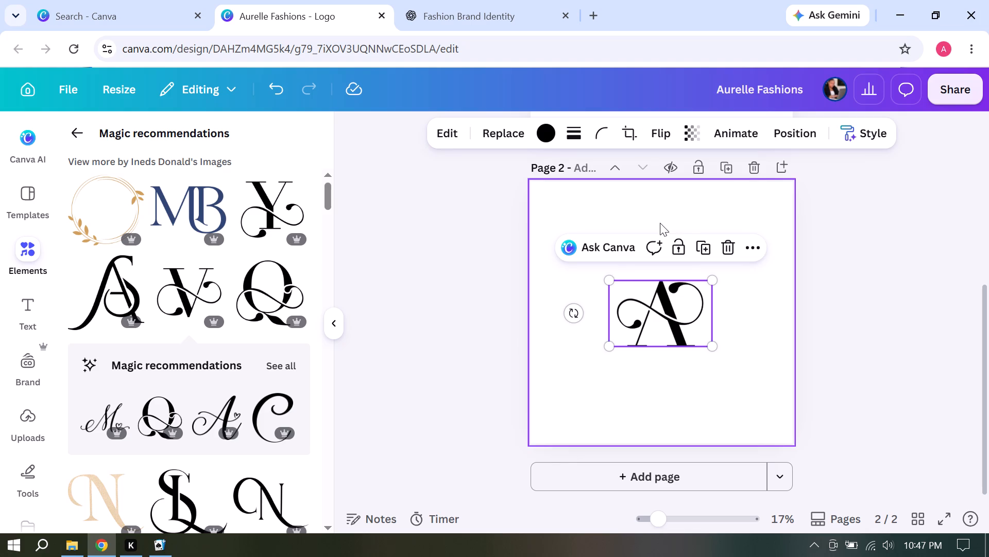
Move the upside-down V monogram into the upper half of page 2 and shrink it proportionally.
left_click_drag(672, 339, 667, 294)
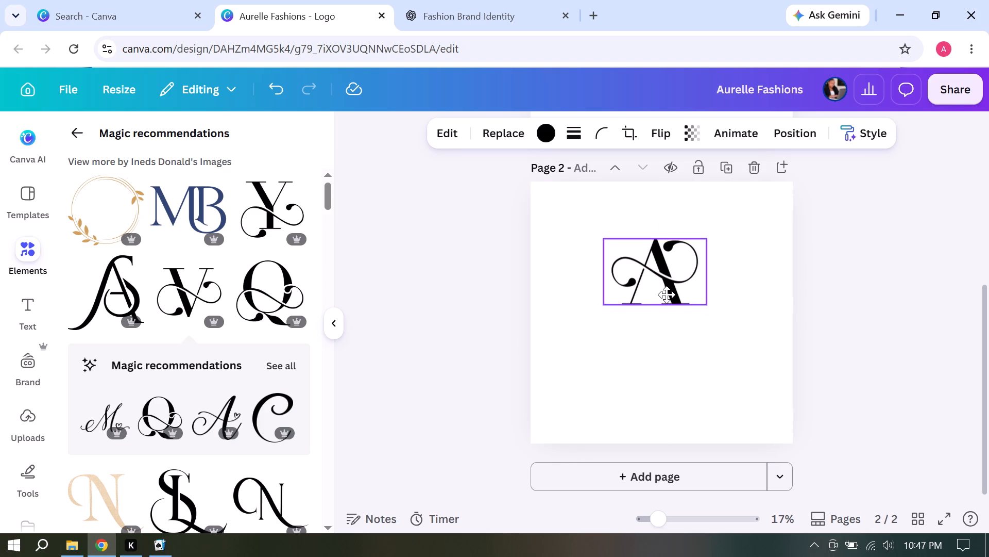
left_click_drag(667, 294, 667, 291)
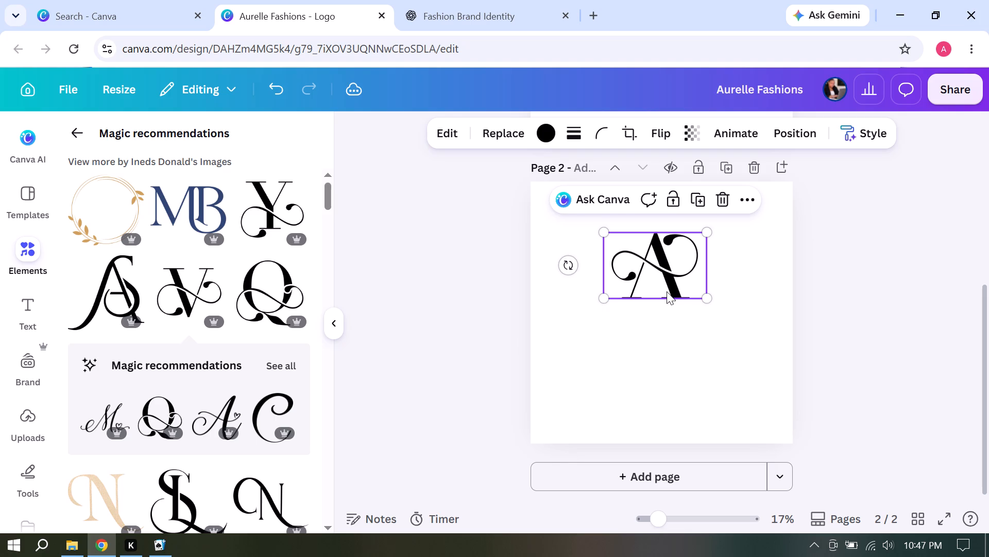
left_click_drag(706, 231, 696, 244)
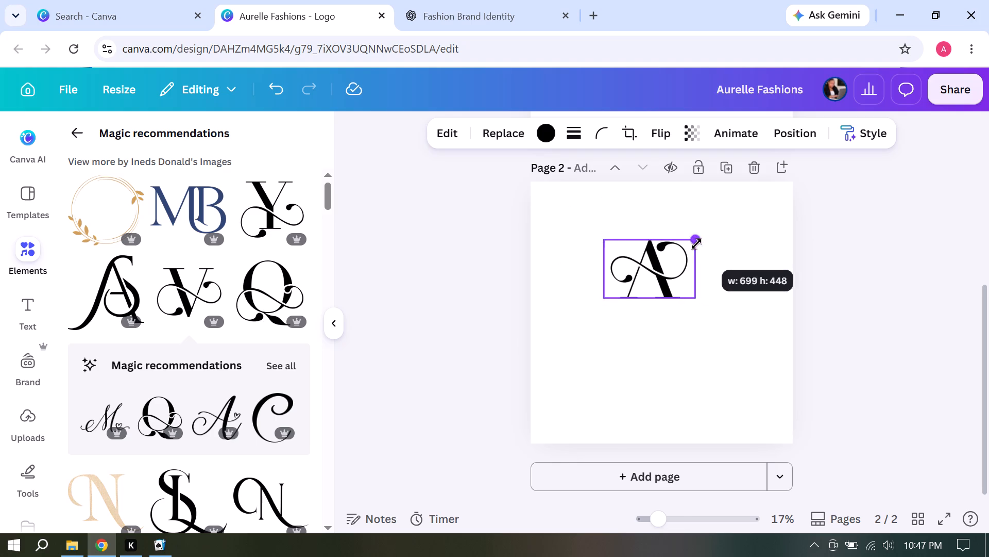
left_click_drag(696, 244, 692, 253)
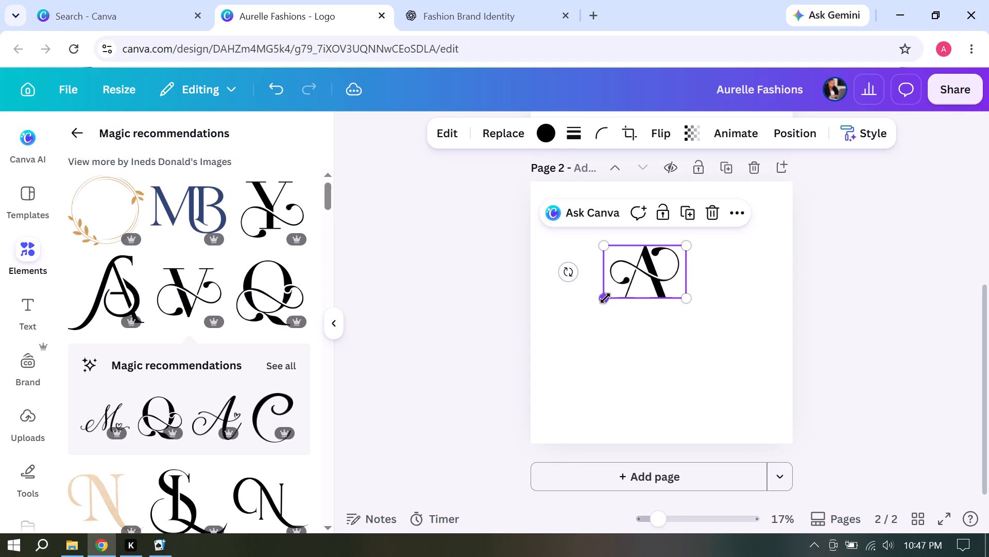
left_click_drag(605, 298, 623, 298)
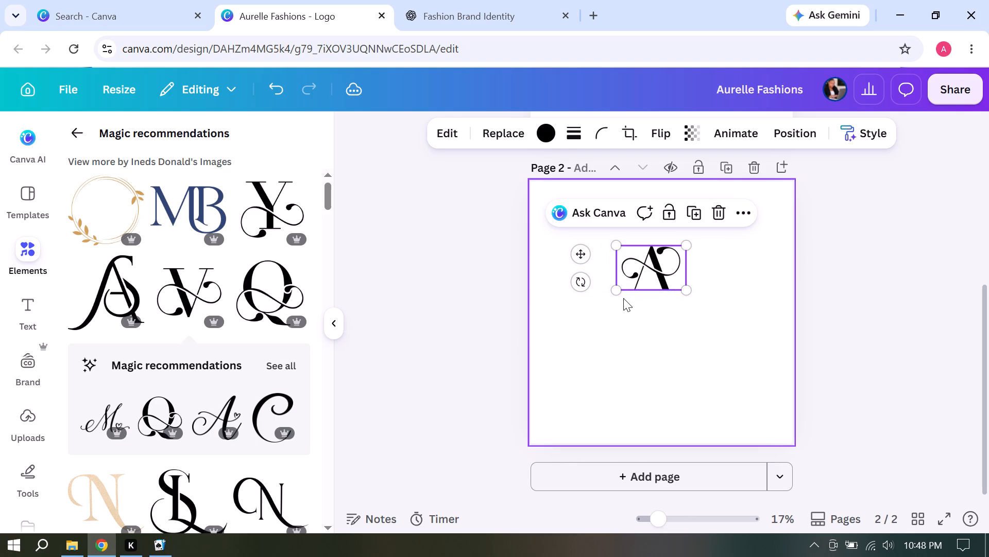
left_click(824, 297)
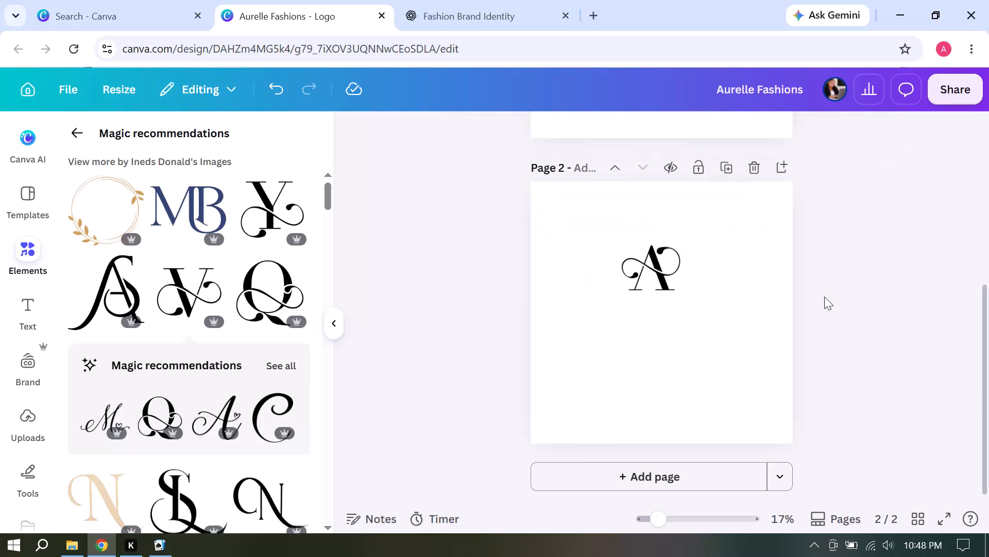
Check the logo on the ChatGPT brand board, then return to Canva and add a text box to page 2.
left_click(458, 8)
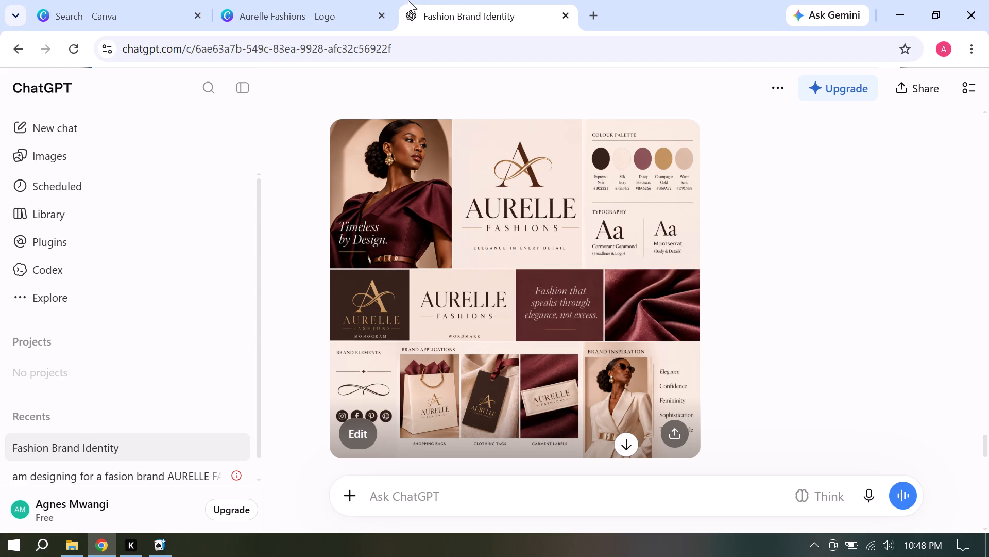
left_click(328, 18)
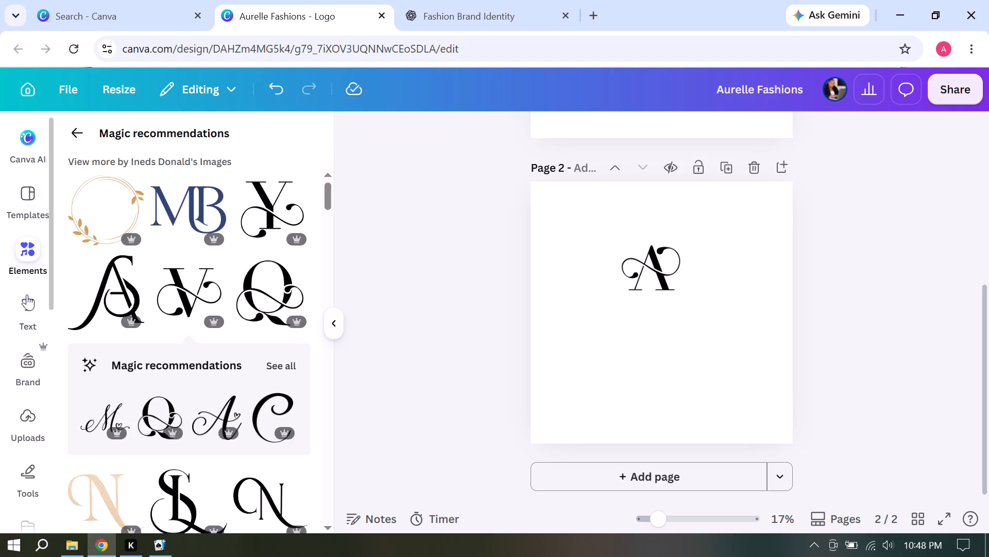
left_click(20, 318)
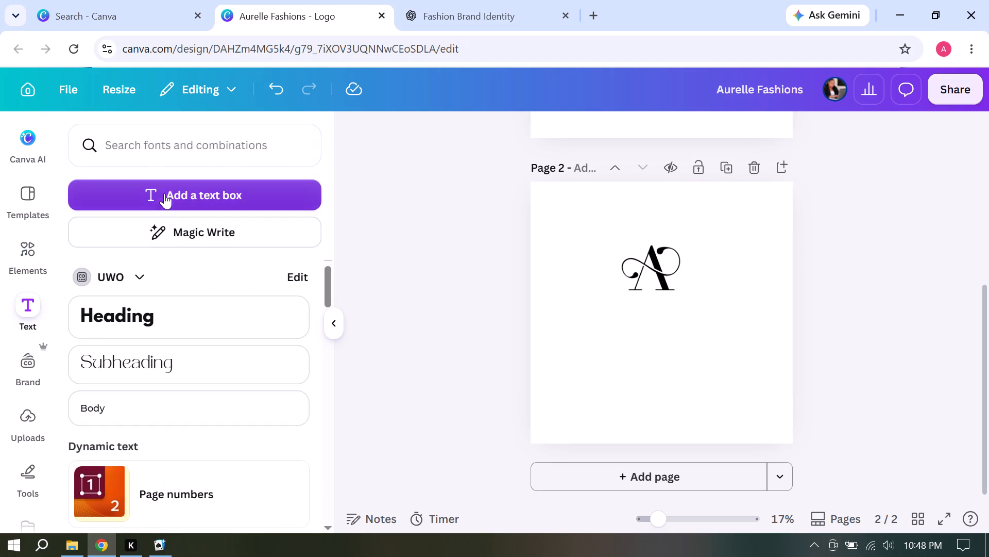
left_click(172, 191)
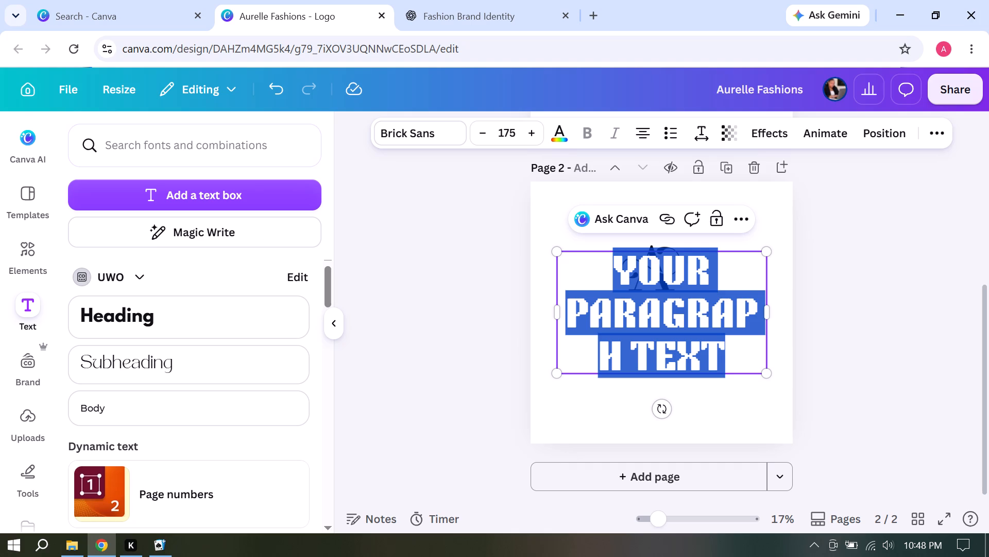
Select all the placeholder text in the new text box and search the fonts for "cormo".
left_click_drag(647, 320, 647, 336)
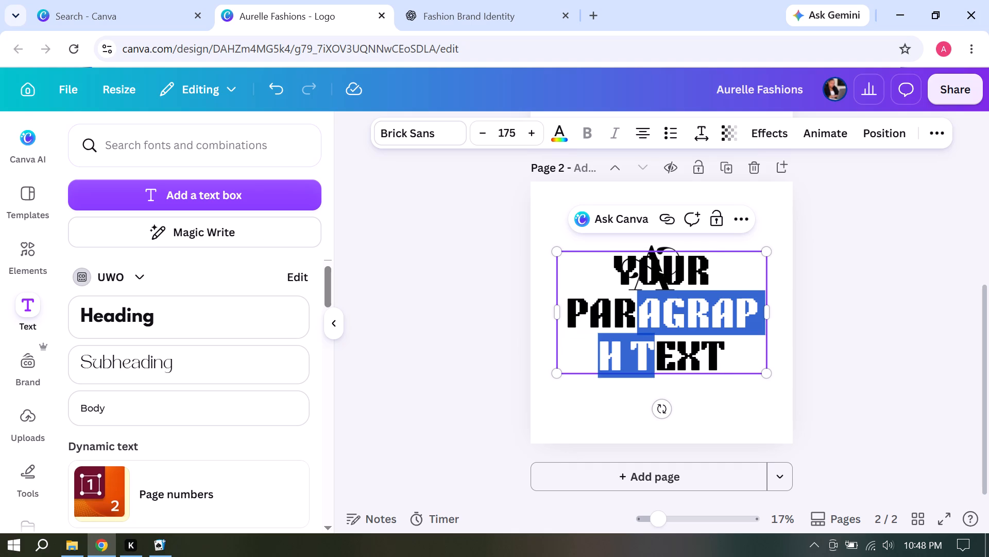
triple_click(634, 296)
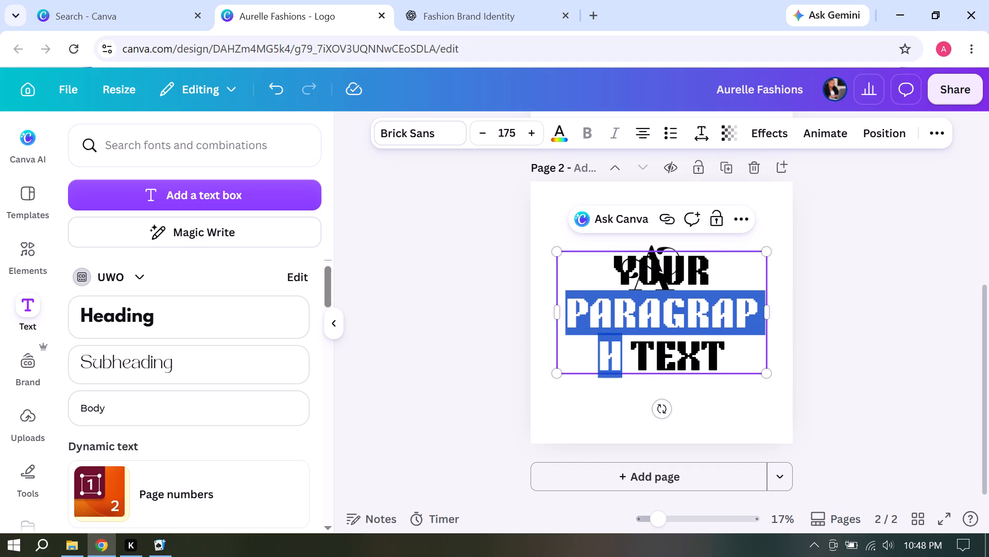
triple_click(732, 362)
left_click(732, 362)
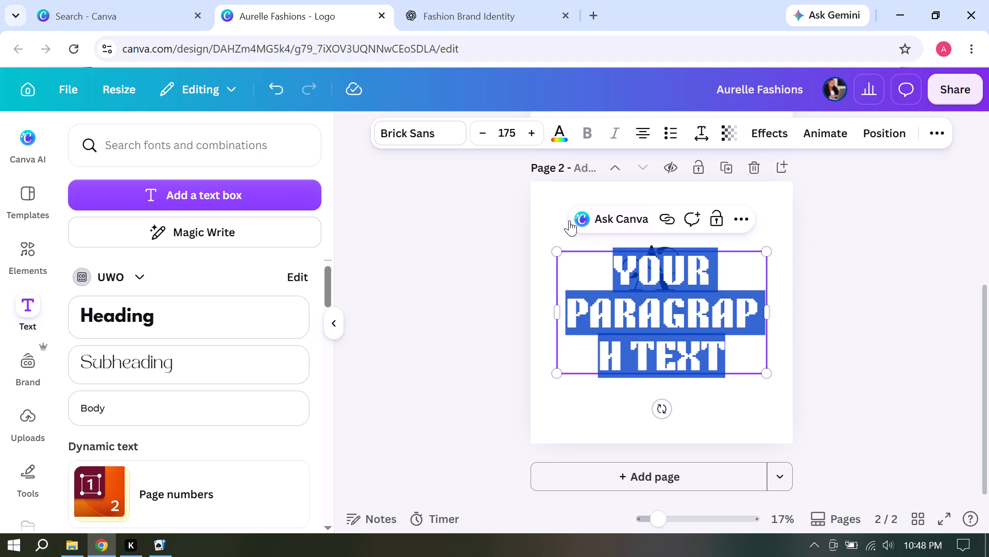
left_click(416, 128)
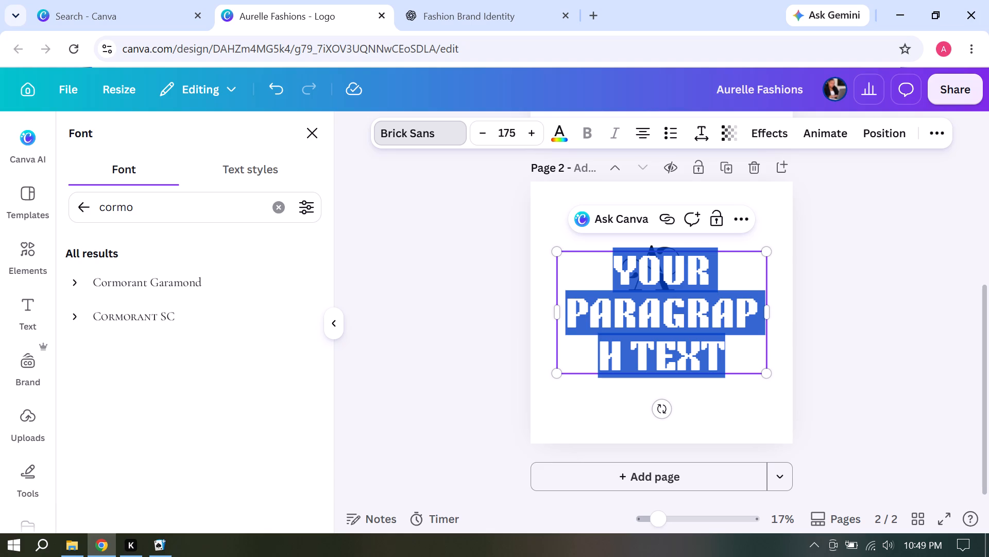
Replace the placeholder text on page 2 with AURELLE.
key("a")
key("a")
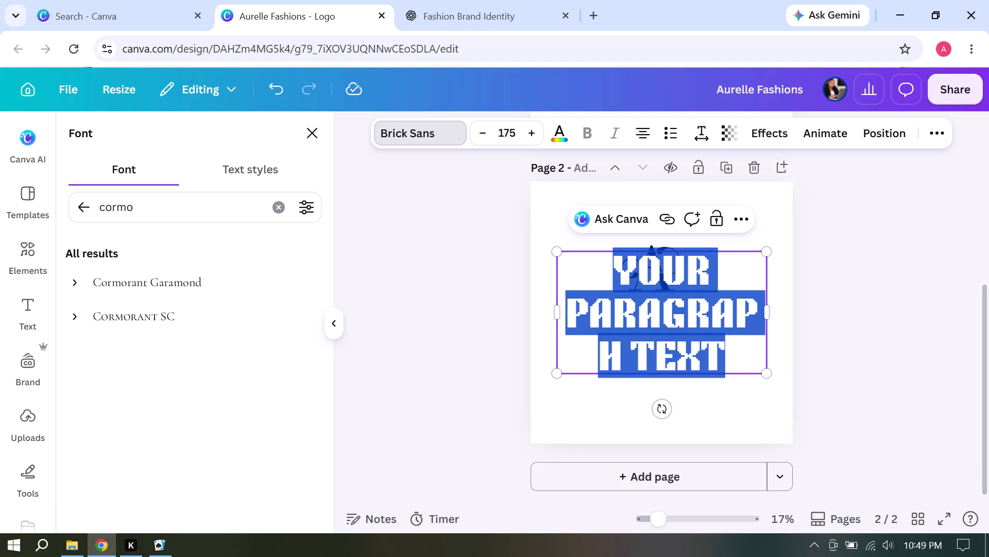
left_click(735, 355)
triple_click(650, 304)
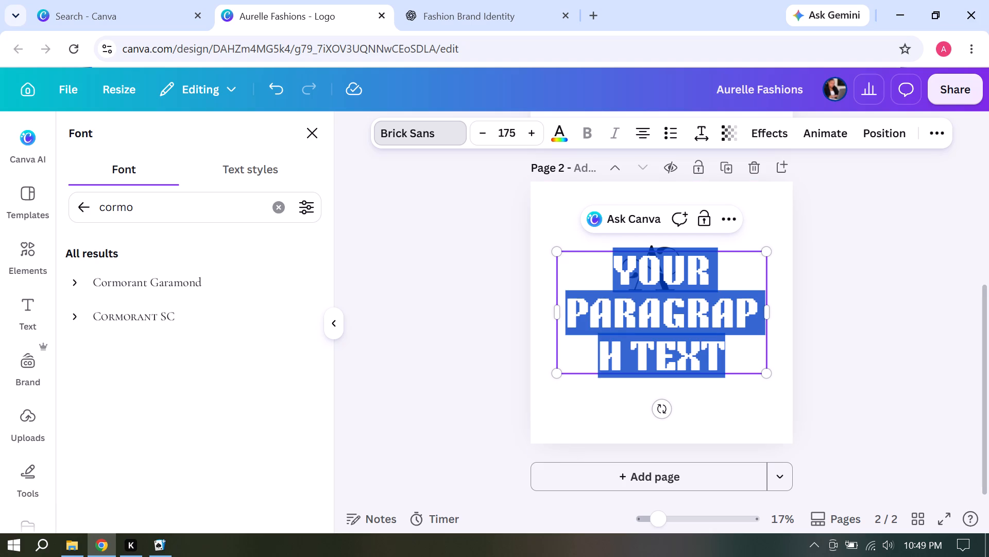
key("a")
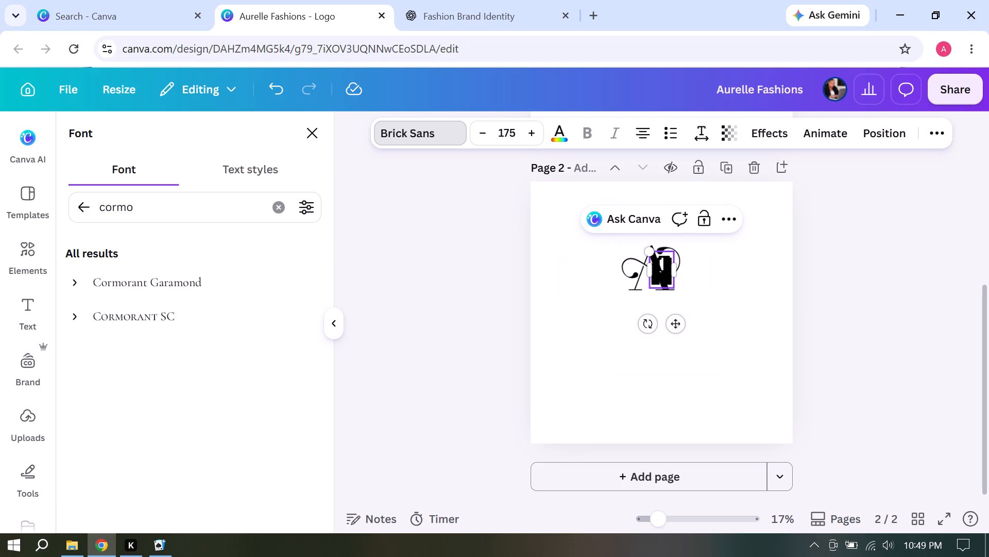
type("URE")
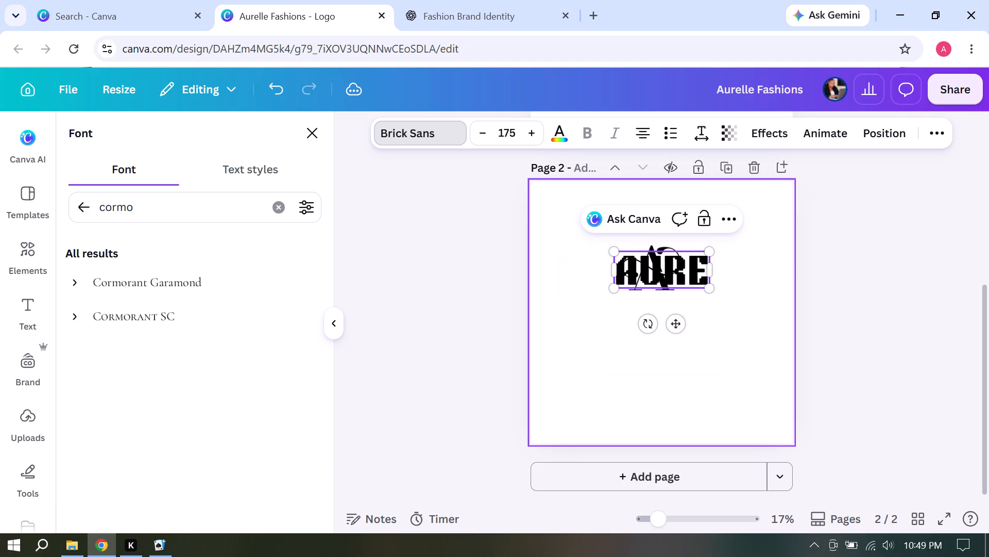
type("LL")
key("e")
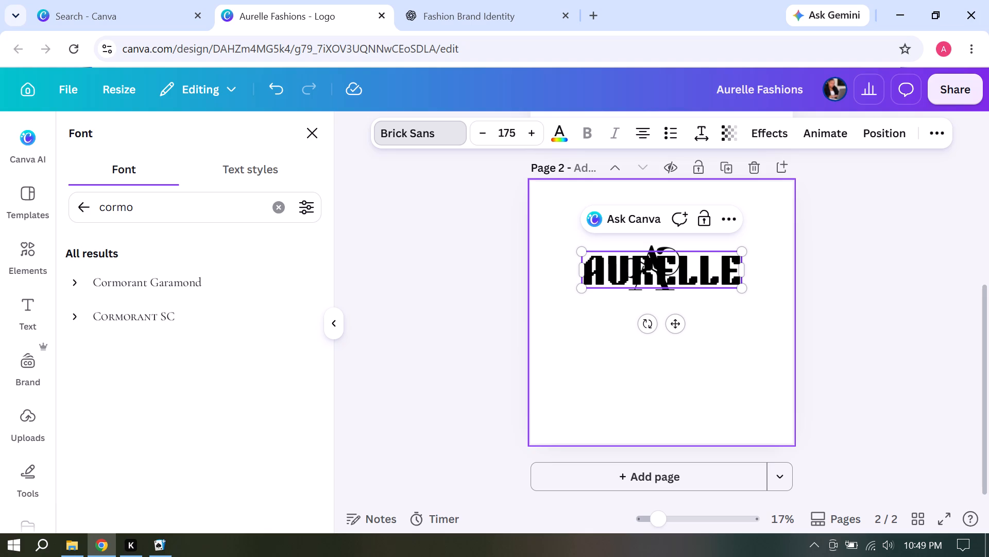
Move the AURELLE text just beneath the A monogram, centred horizontally on page 2.
left_click(700, 266)
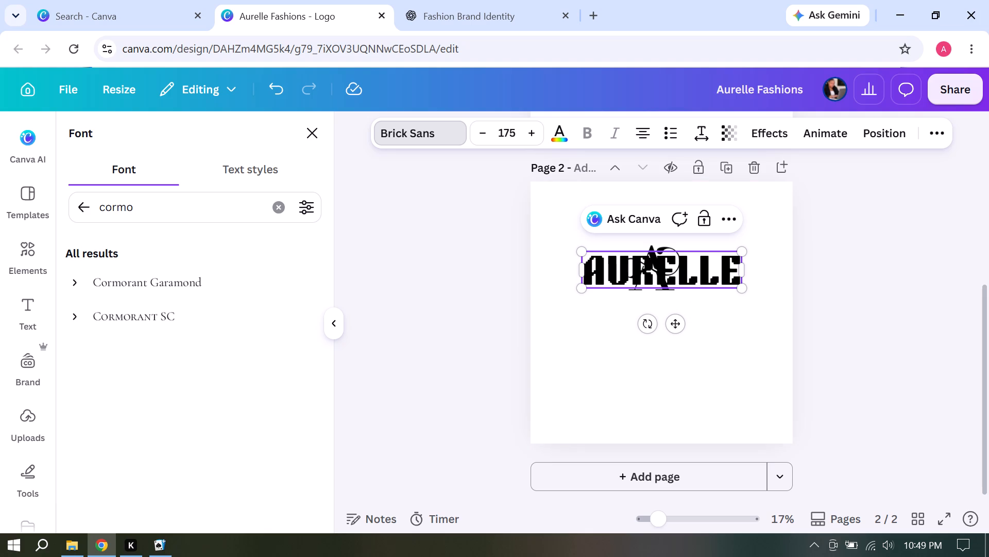
left_click_drag(677, 324, 677, 380)
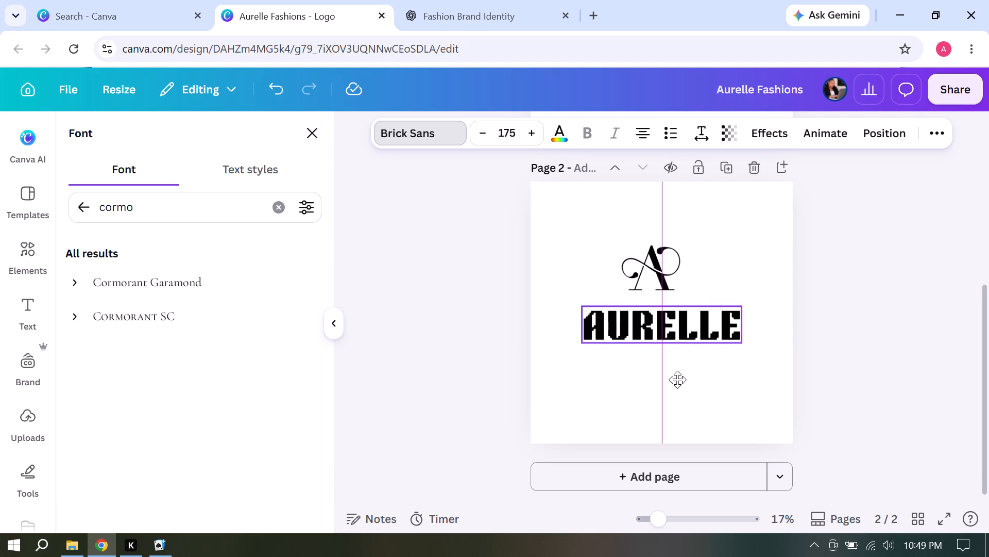
left_click_drag(677, 380, 672, 367)
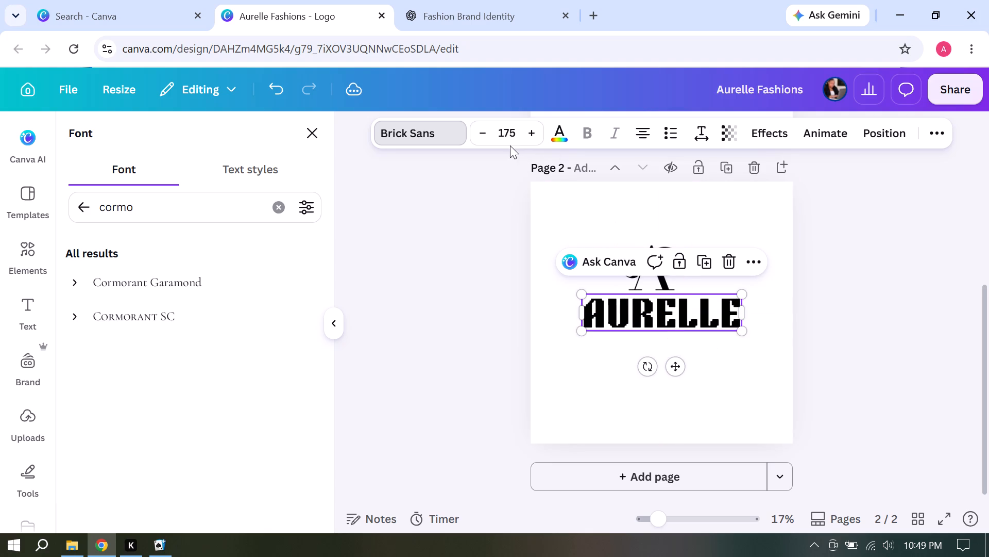
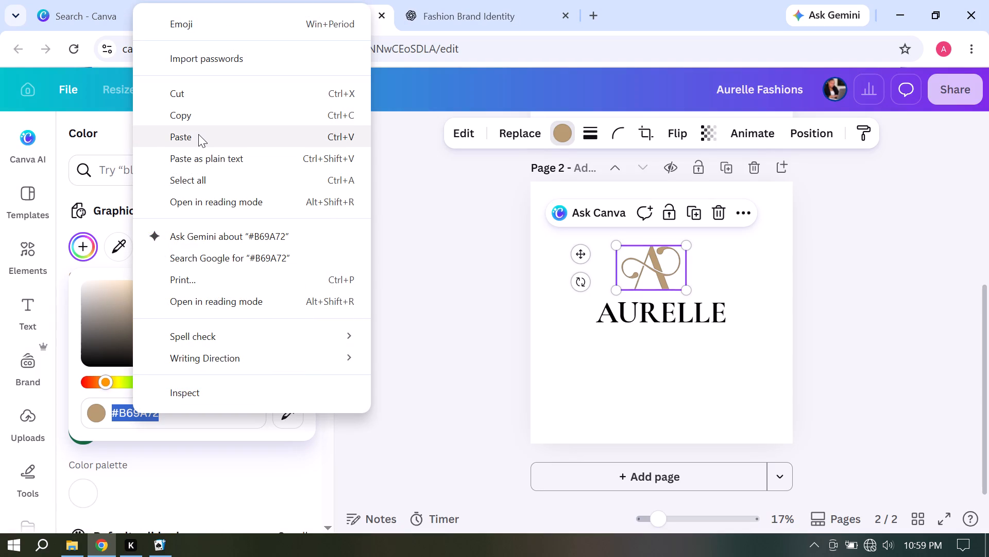
left_click(198, 134)
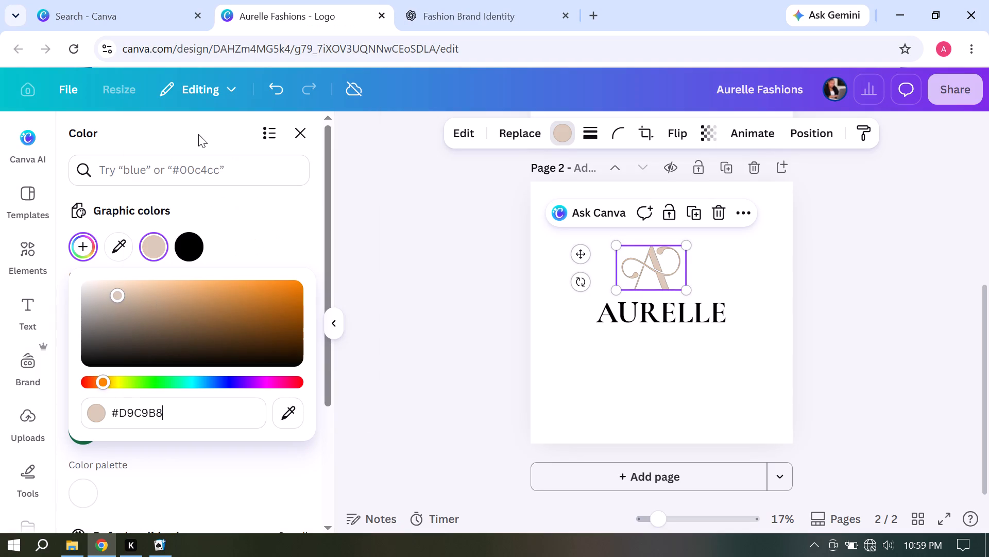
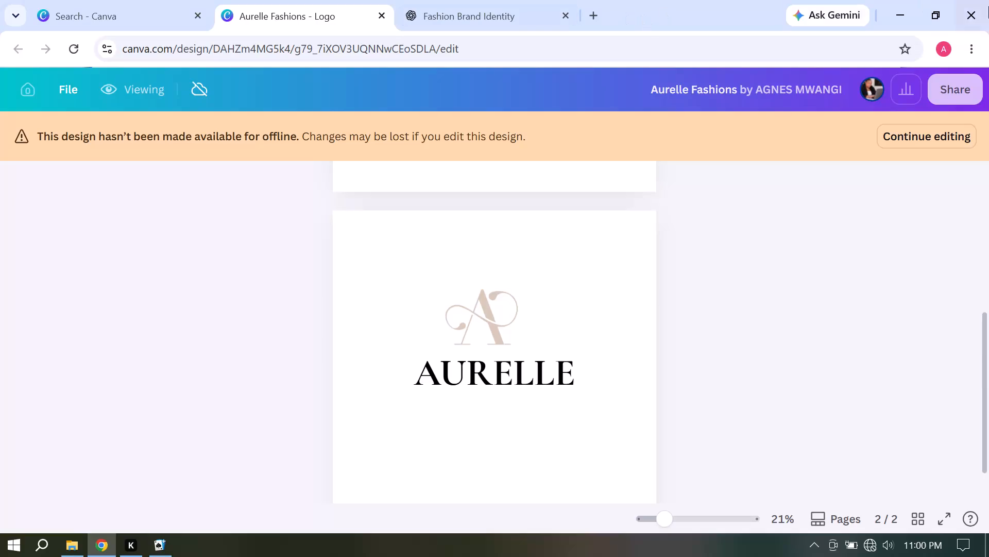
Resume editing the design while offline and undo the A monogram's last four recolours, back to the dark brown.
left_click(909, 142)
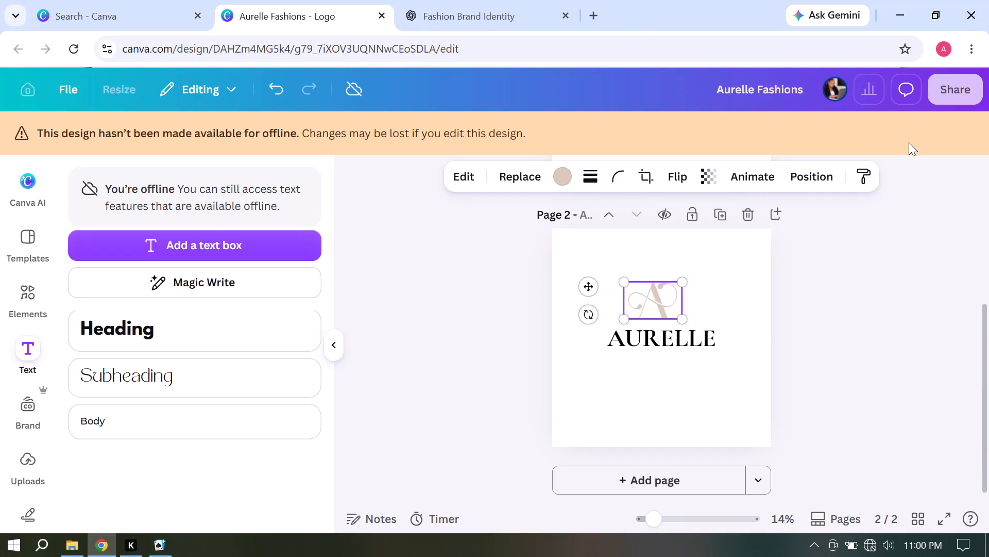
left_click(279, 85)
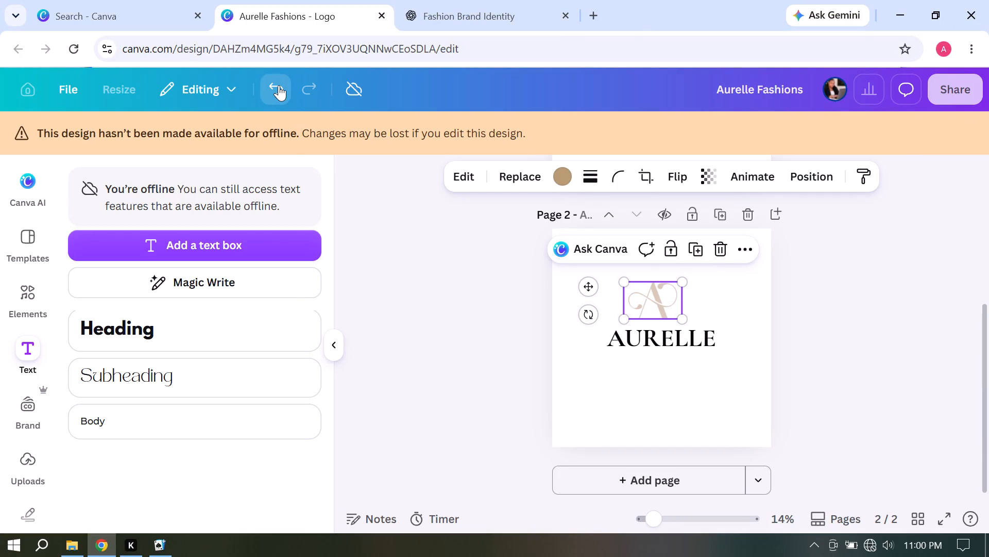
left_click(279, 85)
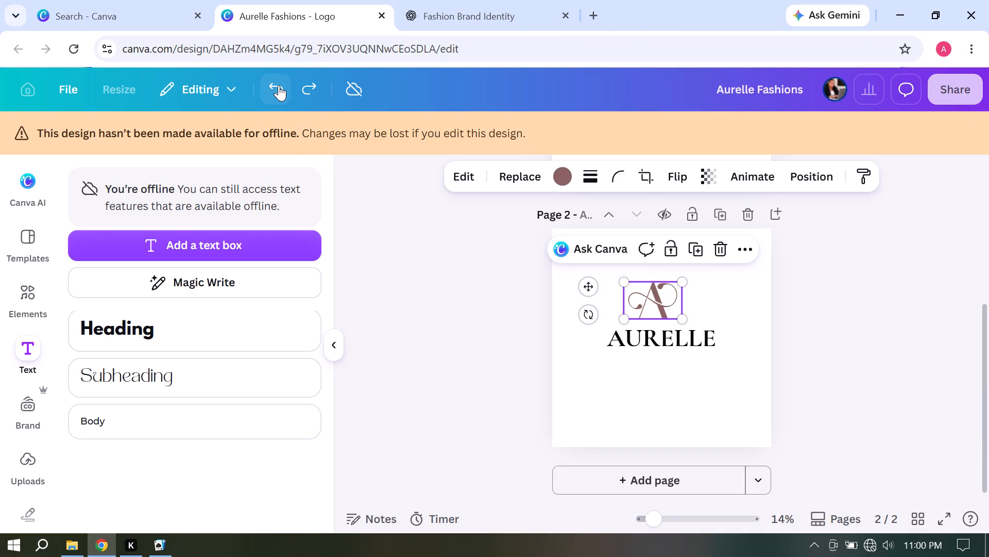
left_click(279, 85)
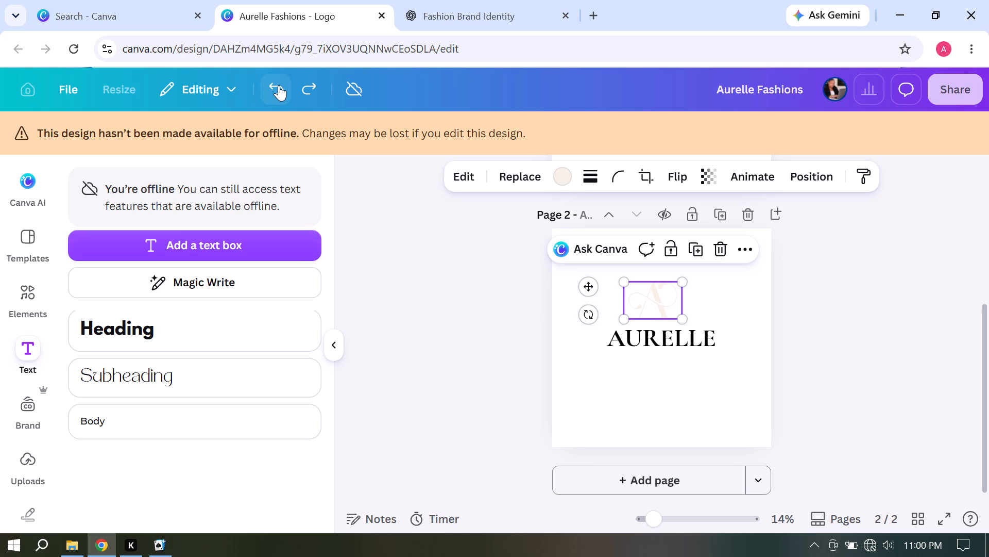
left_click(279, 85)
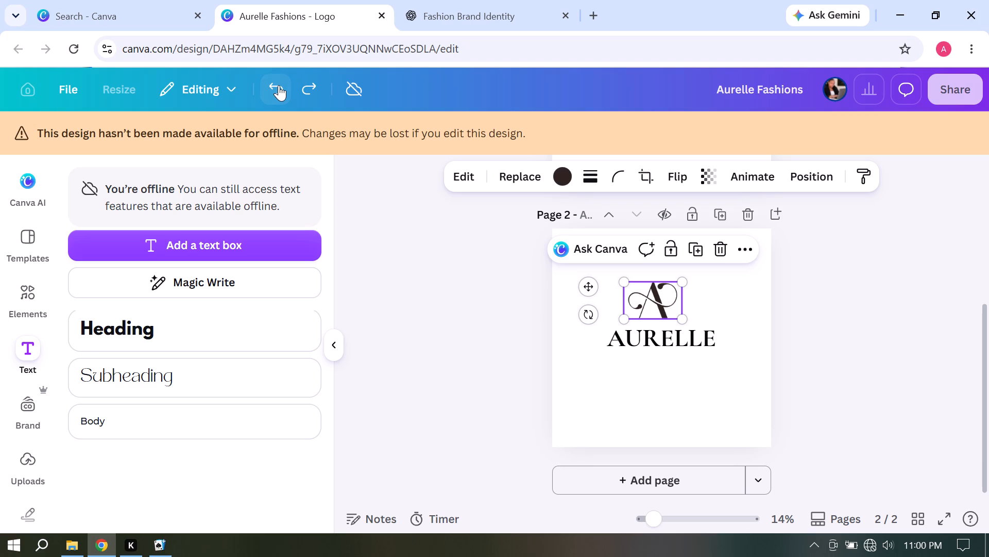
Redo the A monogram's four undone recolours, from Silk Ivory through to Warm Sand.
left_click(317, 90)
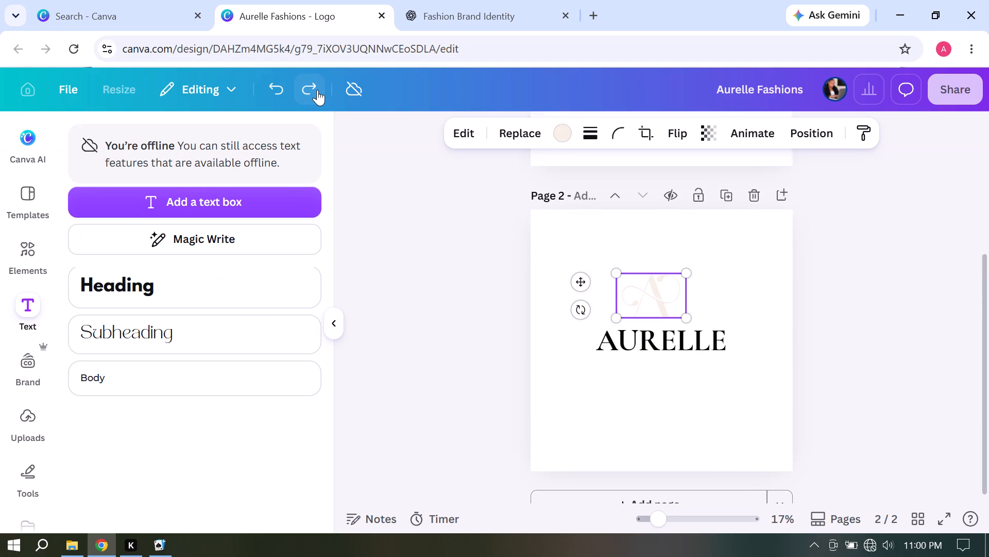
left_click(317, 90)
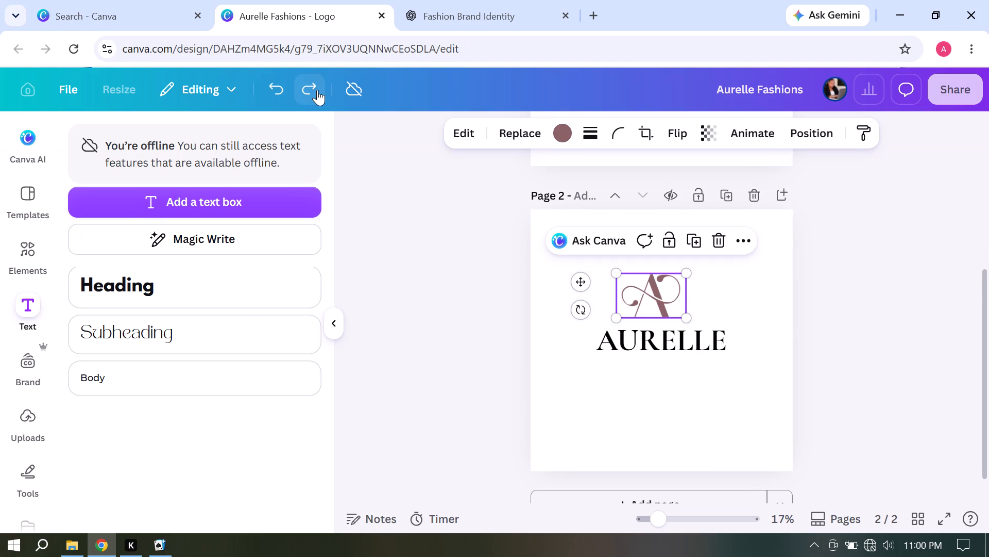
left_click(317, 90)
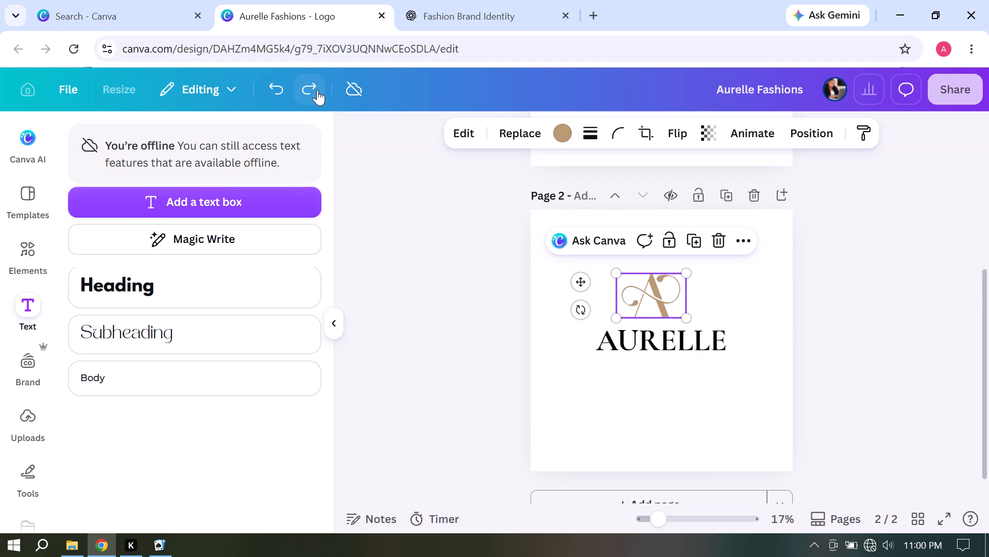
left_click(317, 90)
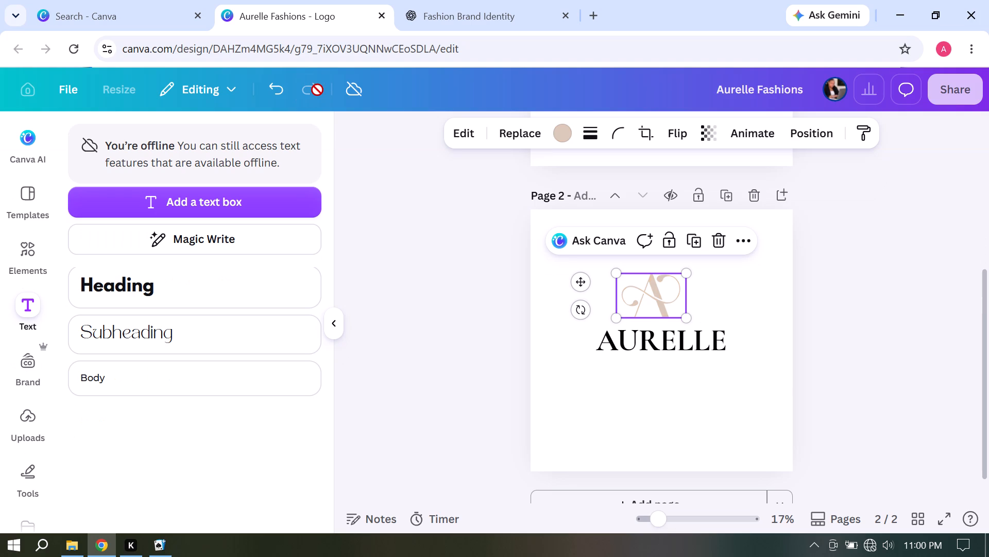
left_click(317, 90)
left_click(277, 96)
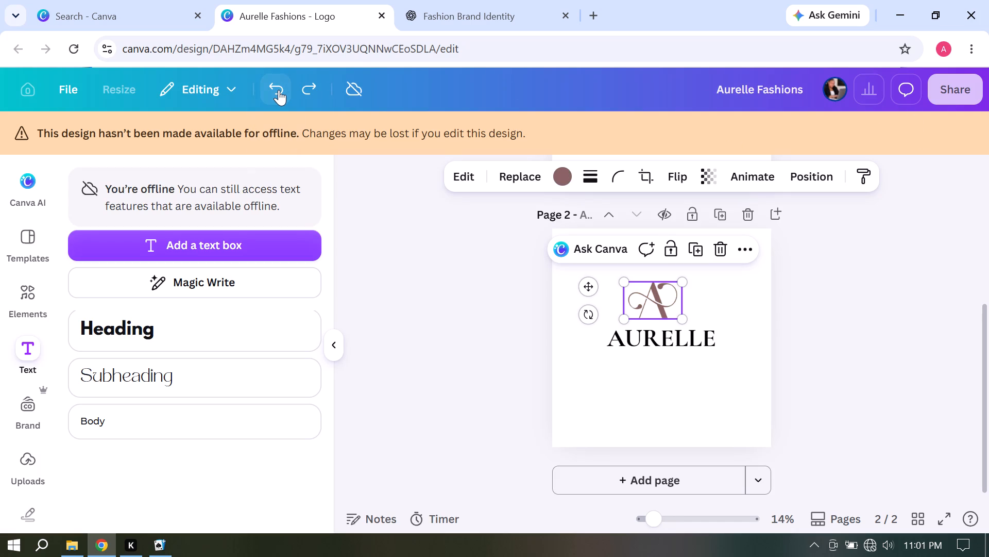
left_click(279, 90)
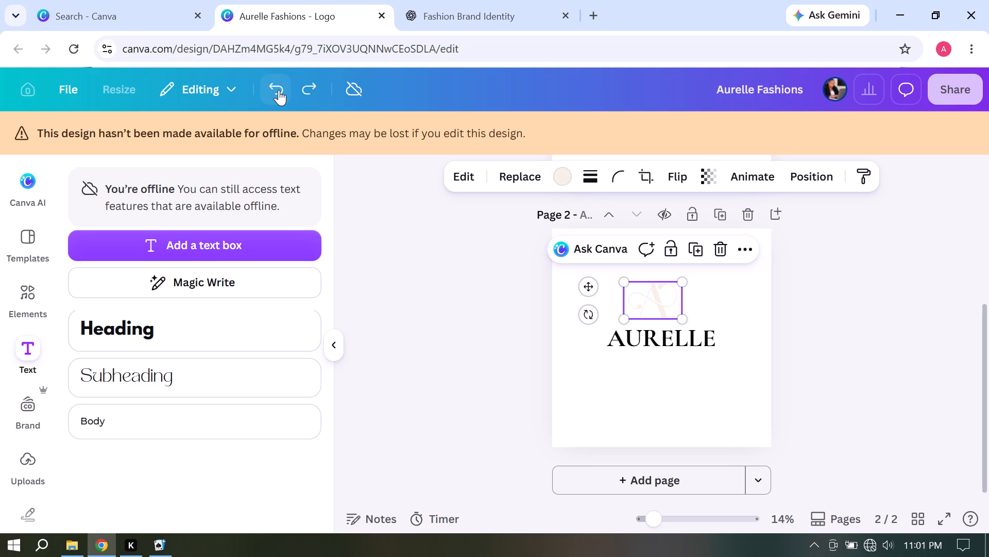
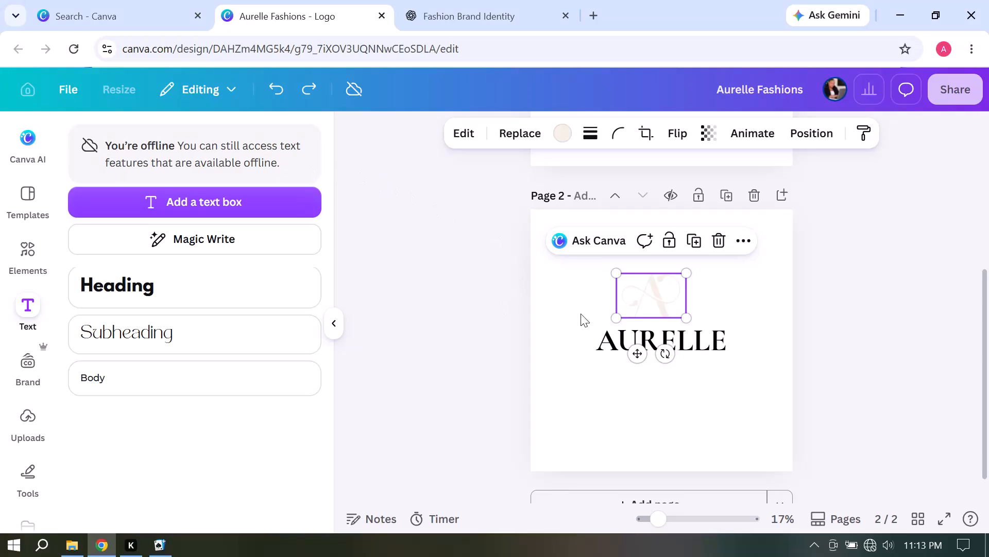
Reconnect the computer to the available secured Wi-Fi network to bring the design back online.
left_click(867, 545)
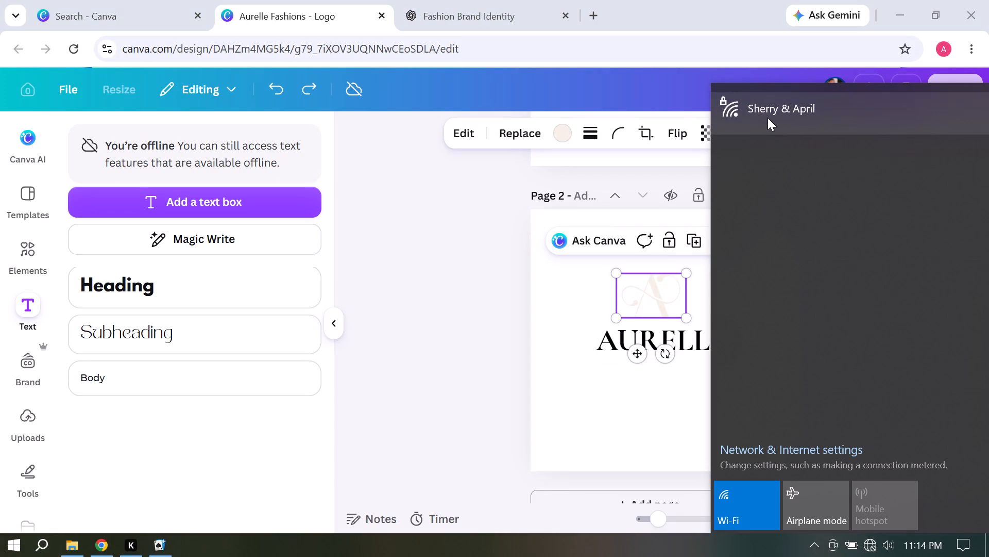
left_click(768, 114)
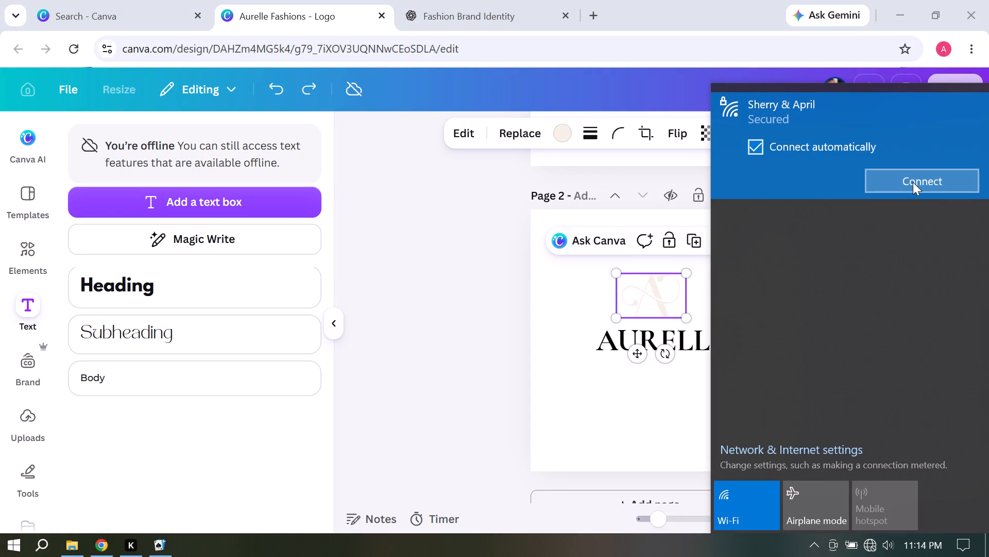
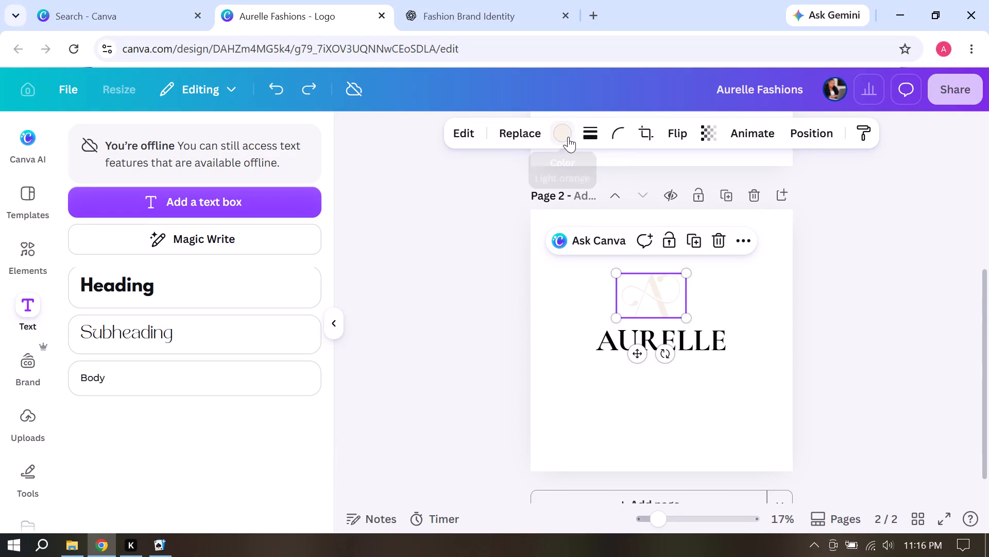
Recolour the A monogram above the AURELLE wordmark on page 2 with the pink already used in the design.
left_click(568, 137)
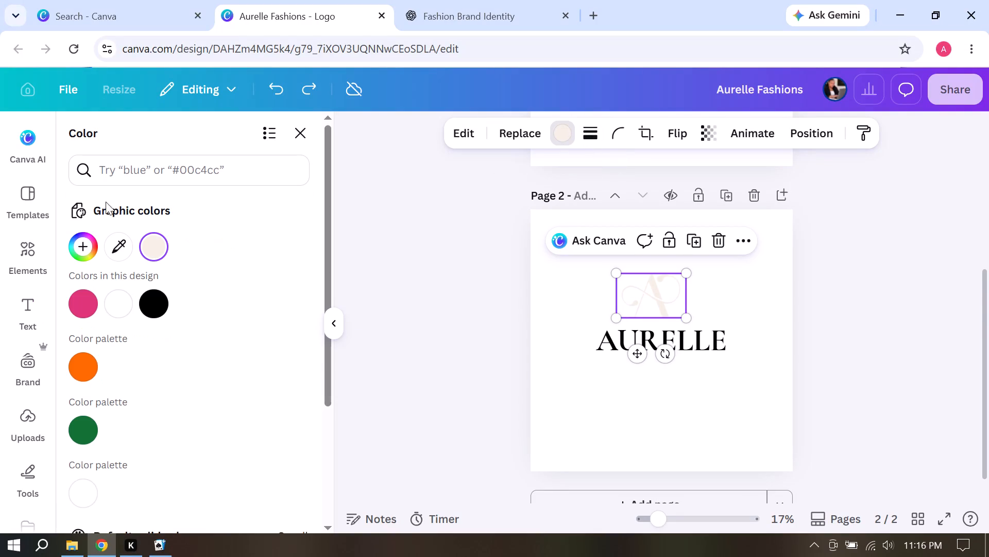
left_click(87, 313)
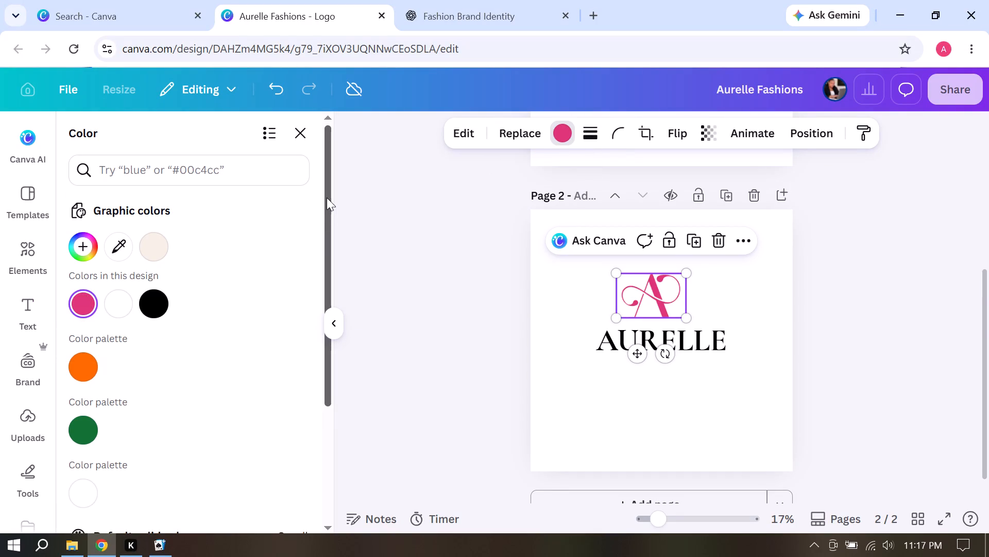
left_click_drag(327, 198, 365, 312)
left_click(905, 148)
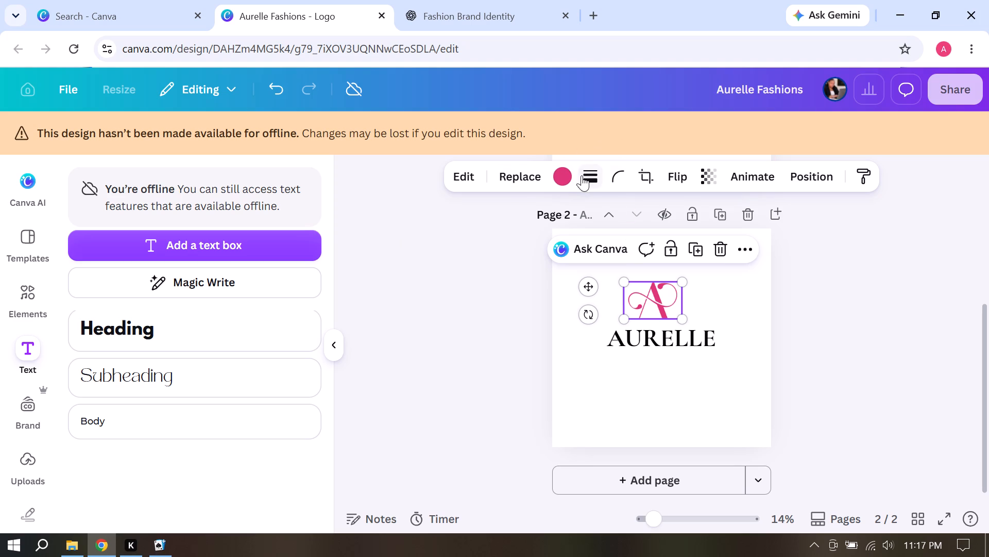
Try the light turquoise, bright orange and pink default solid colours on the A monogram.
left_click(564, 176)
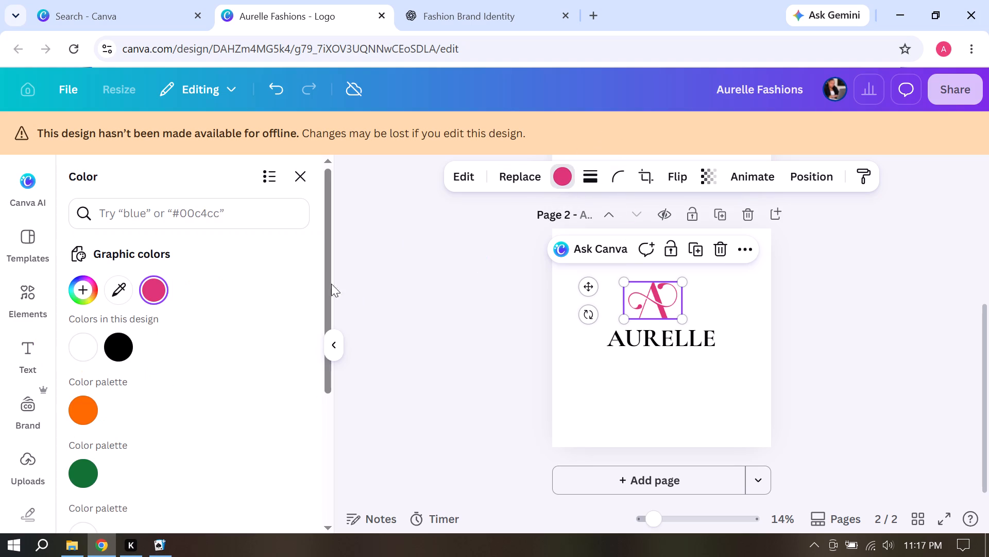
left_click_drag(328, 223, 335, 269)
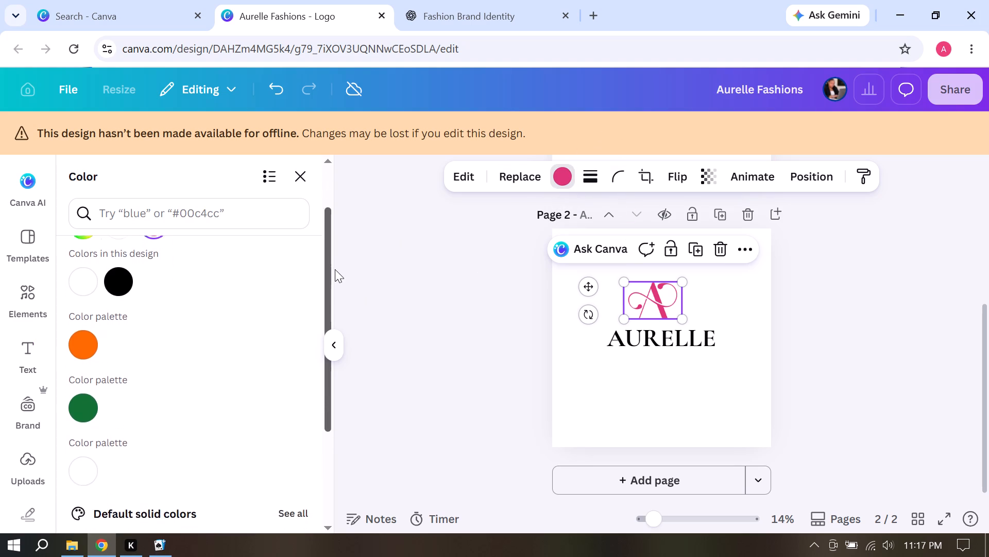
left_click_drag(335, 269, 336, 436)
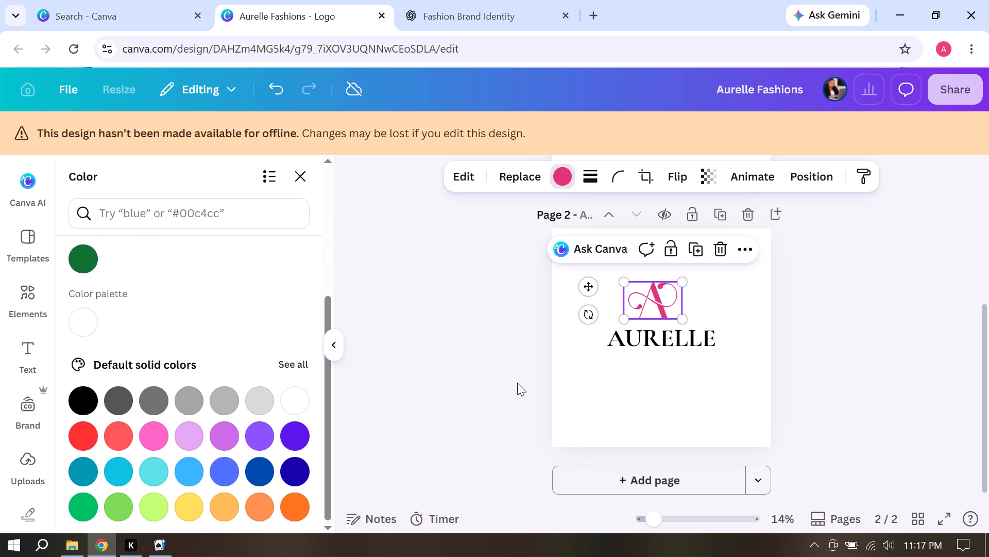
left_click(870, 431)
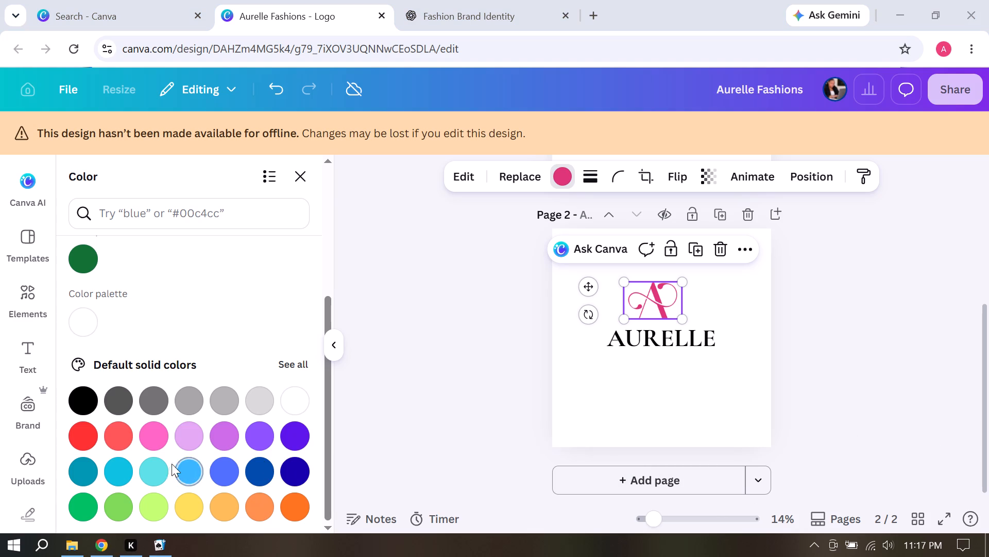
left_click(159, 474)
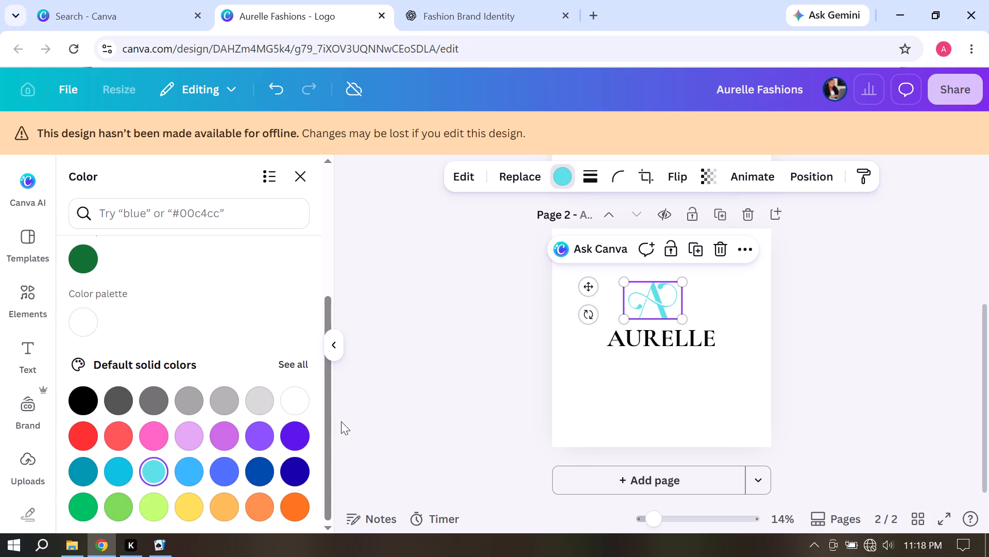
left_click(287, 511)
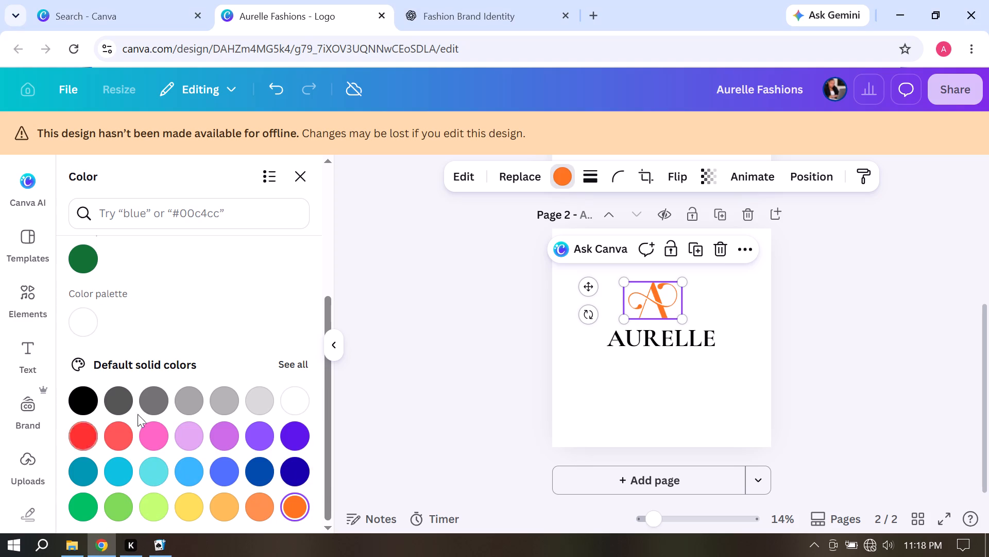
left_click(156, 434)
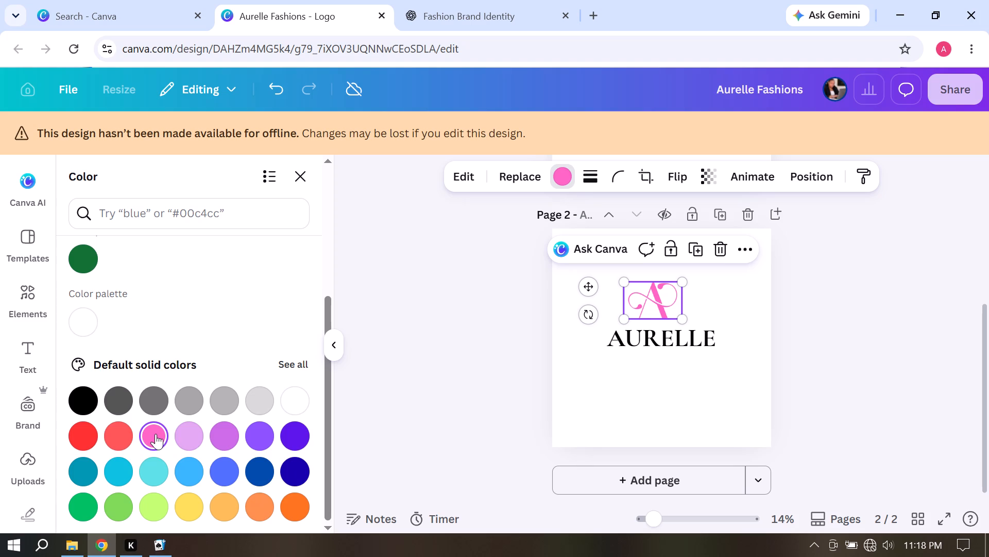
Show the full set of default solid colours as a list with colour names.
left_click_drag(330, 367, 333, 385)
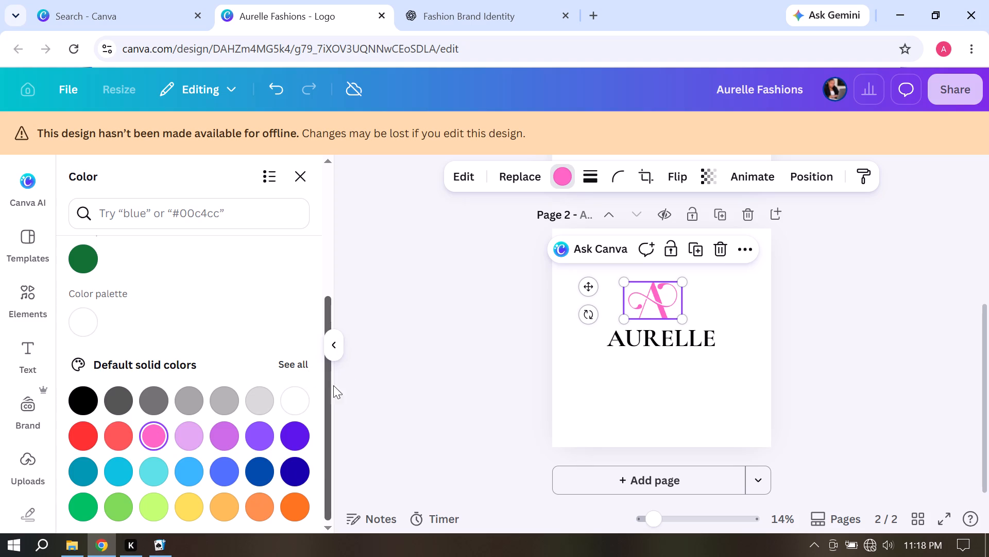
left_click_drag(333, 385, 326, 382)
left_click_drag(326, 382, 324, 436)
left_click(291, 359)
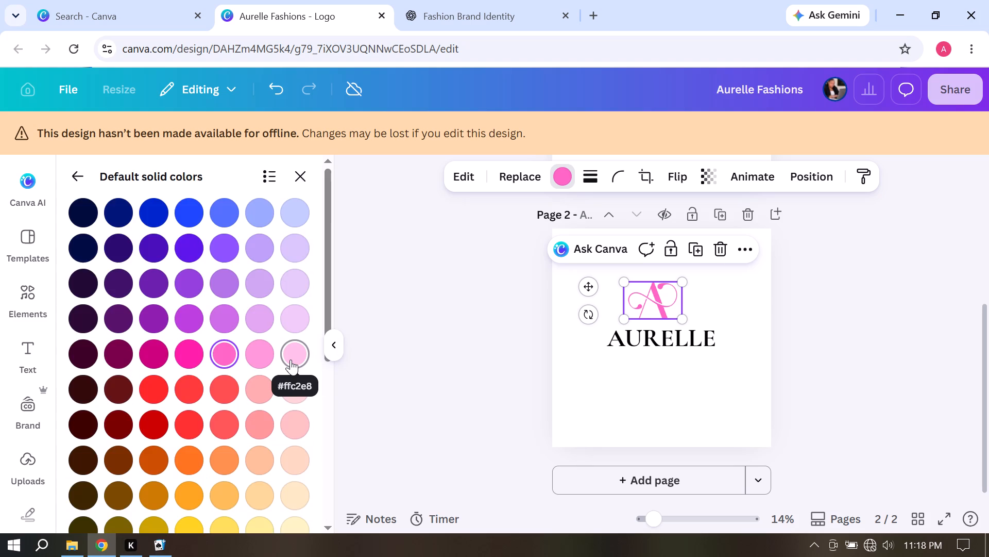
left_click(272, 176)
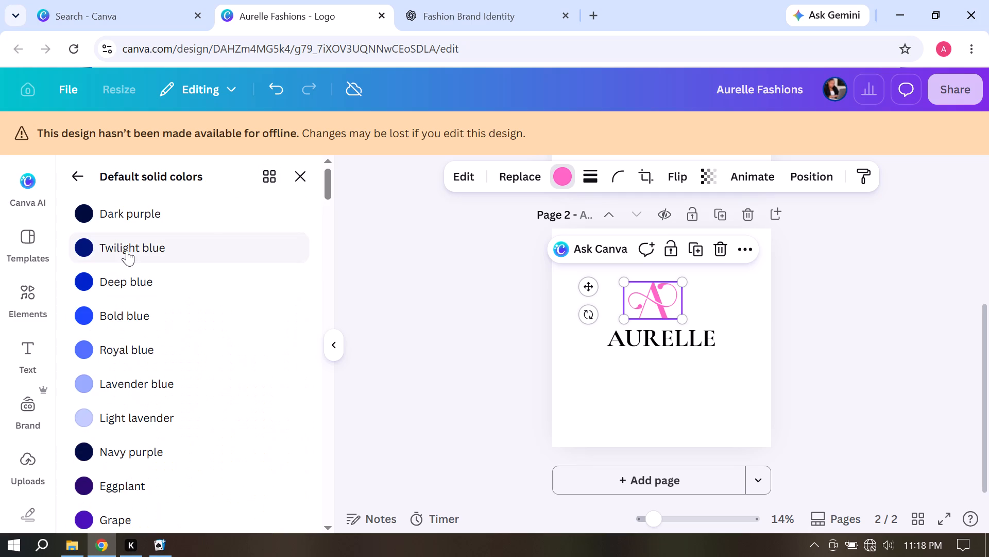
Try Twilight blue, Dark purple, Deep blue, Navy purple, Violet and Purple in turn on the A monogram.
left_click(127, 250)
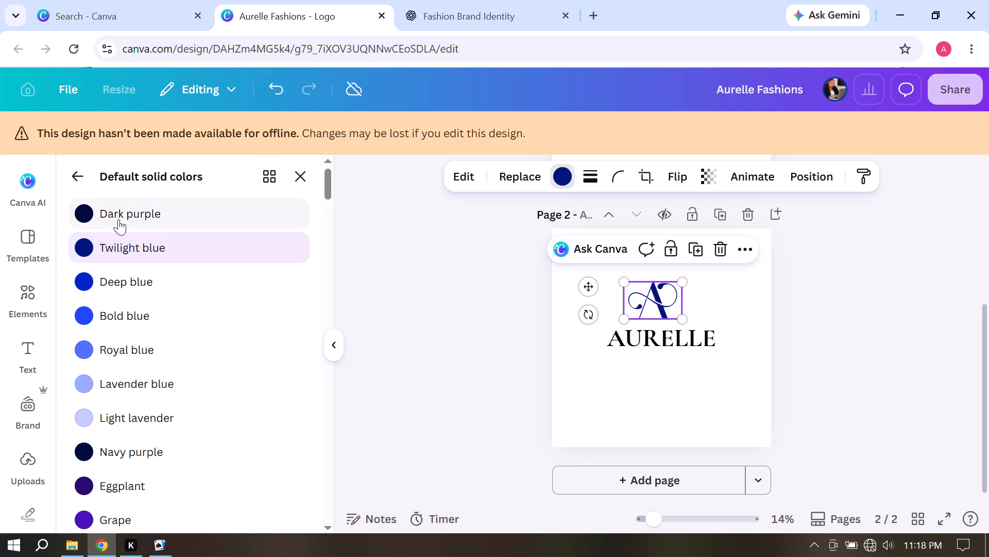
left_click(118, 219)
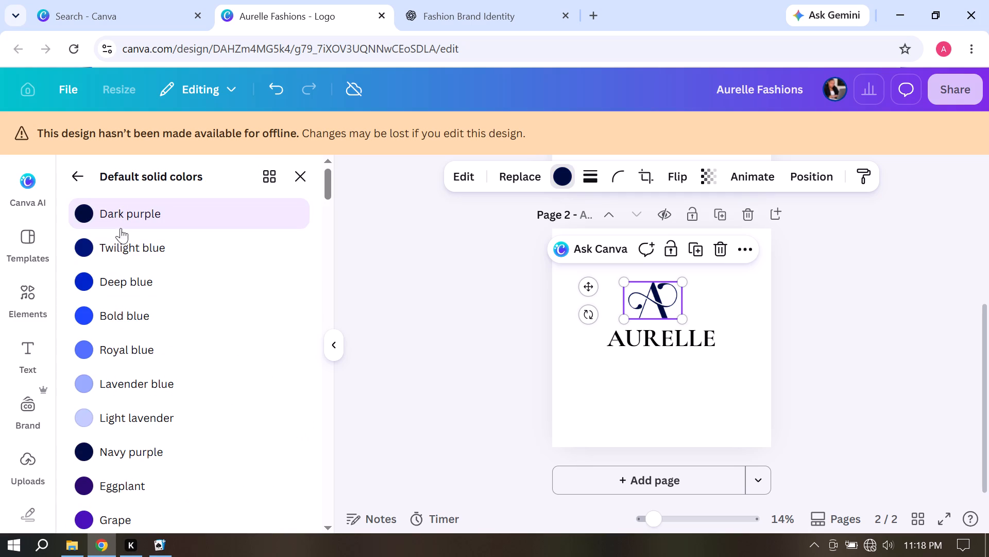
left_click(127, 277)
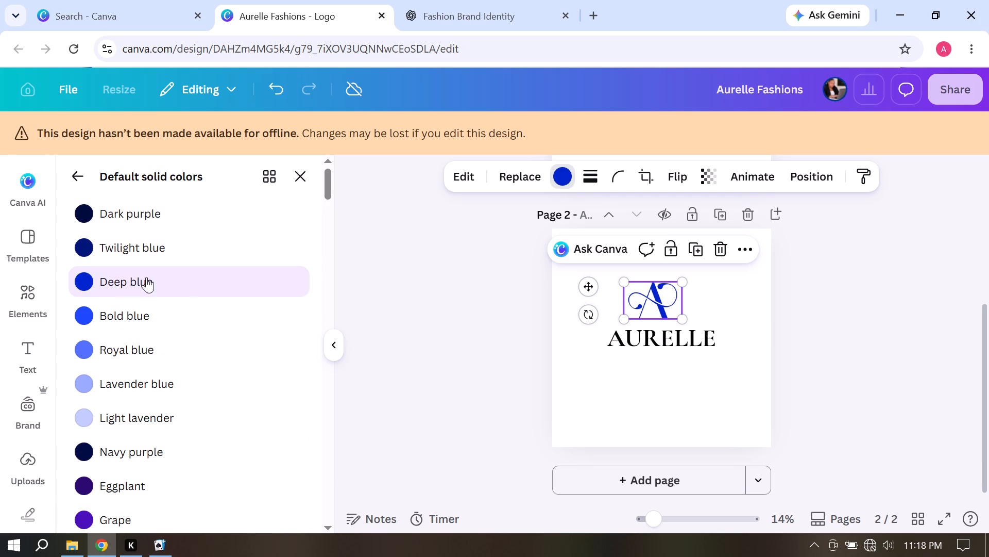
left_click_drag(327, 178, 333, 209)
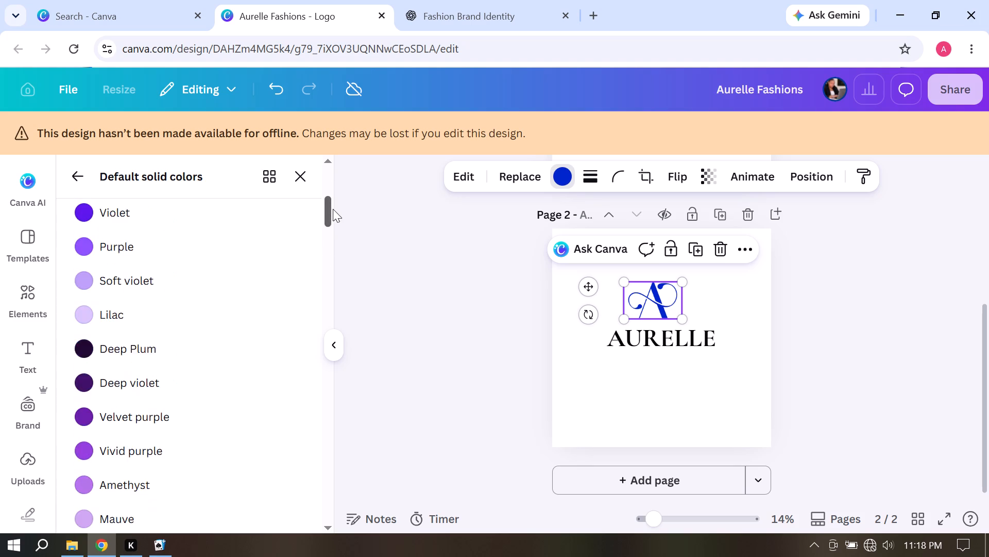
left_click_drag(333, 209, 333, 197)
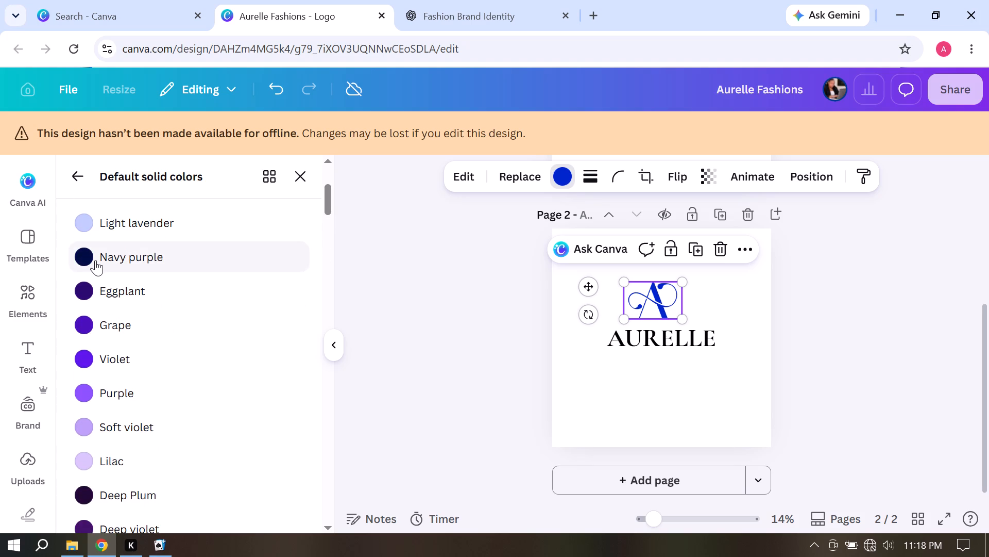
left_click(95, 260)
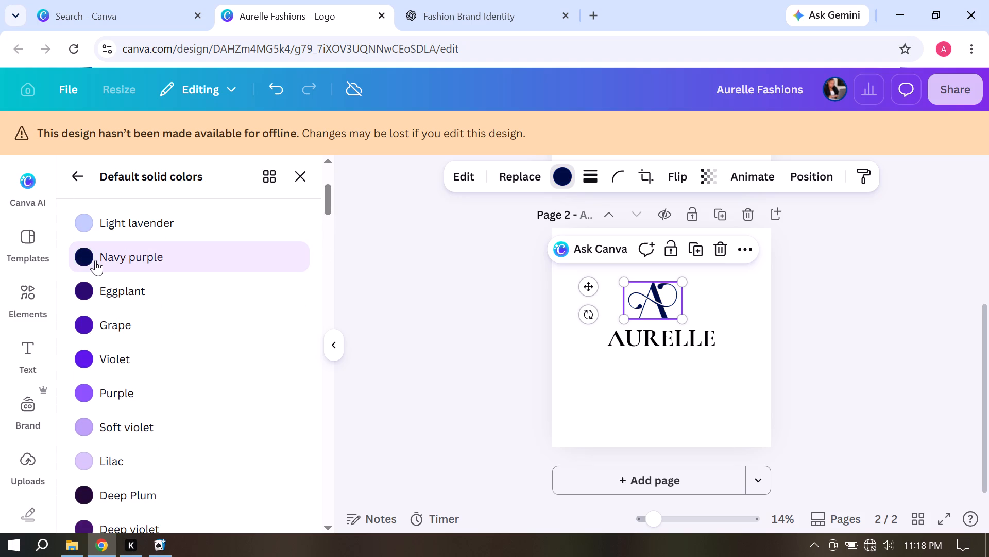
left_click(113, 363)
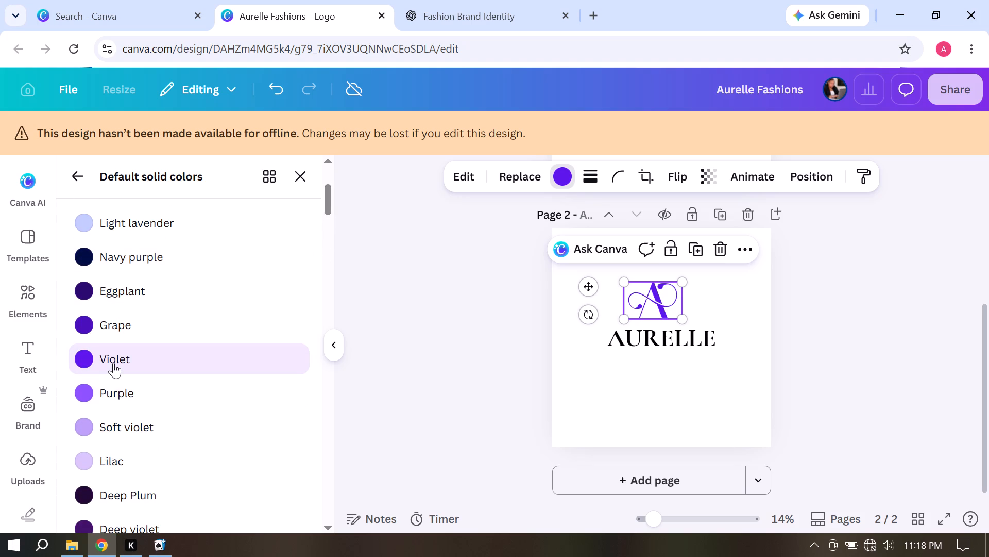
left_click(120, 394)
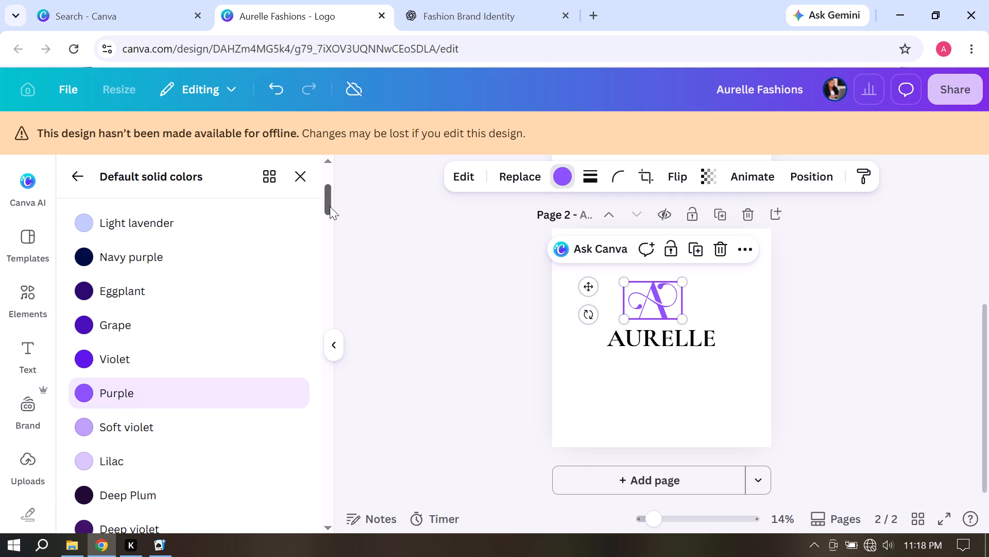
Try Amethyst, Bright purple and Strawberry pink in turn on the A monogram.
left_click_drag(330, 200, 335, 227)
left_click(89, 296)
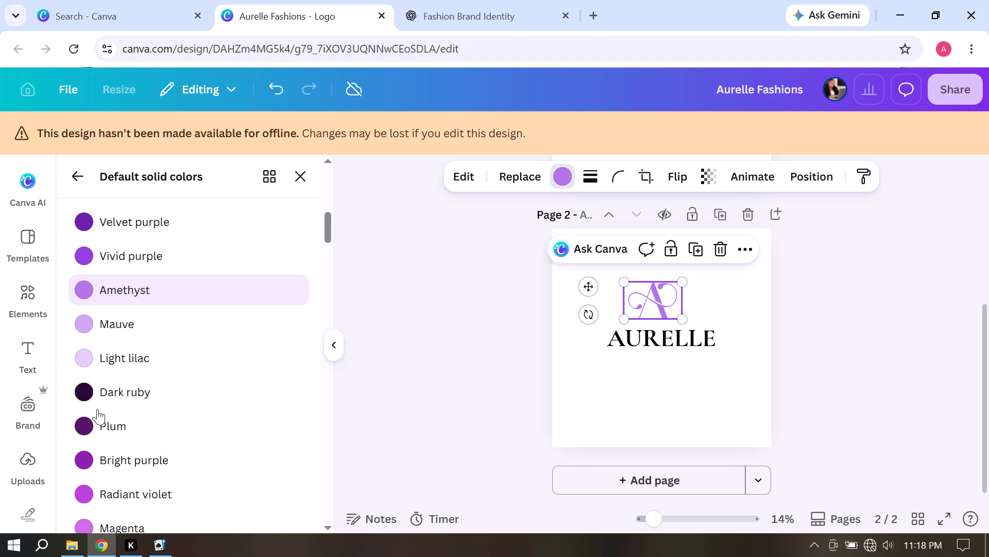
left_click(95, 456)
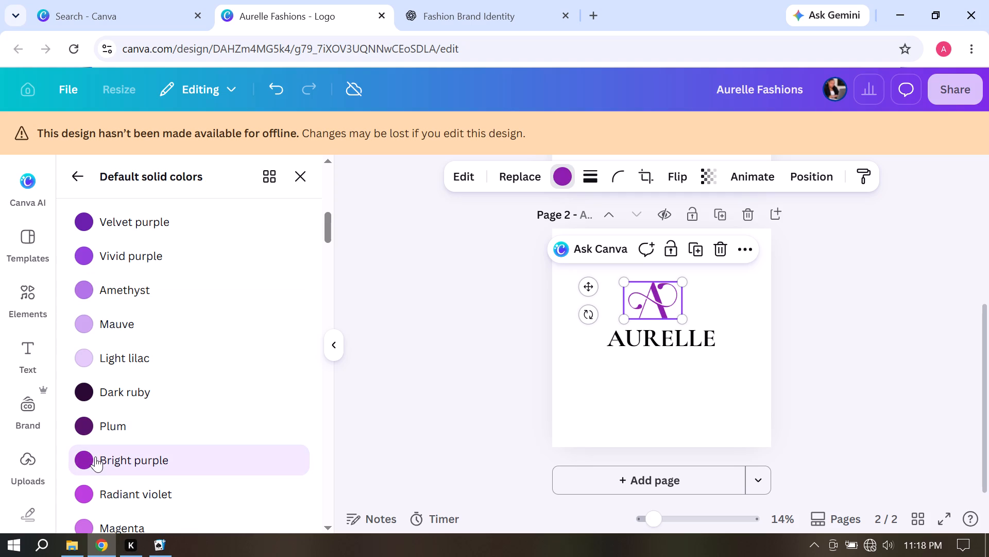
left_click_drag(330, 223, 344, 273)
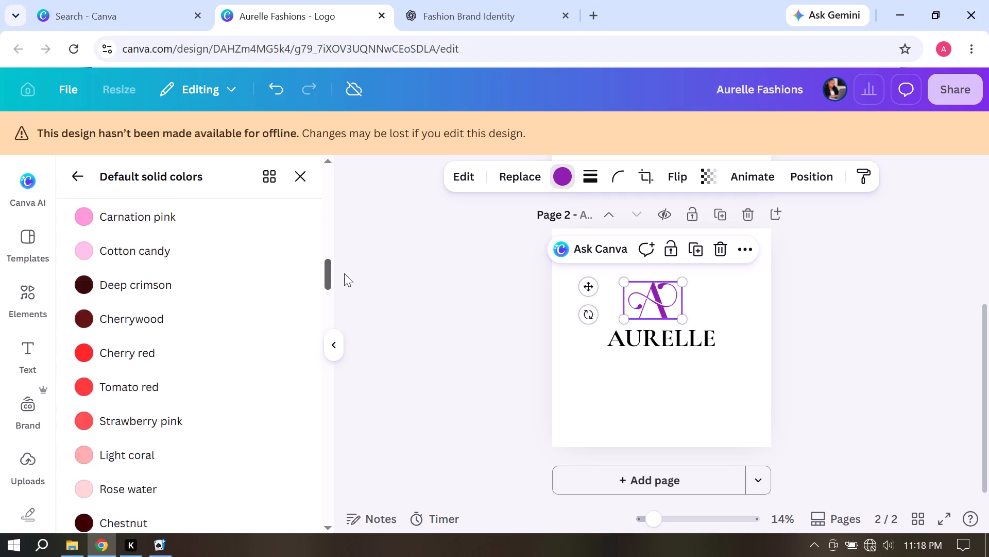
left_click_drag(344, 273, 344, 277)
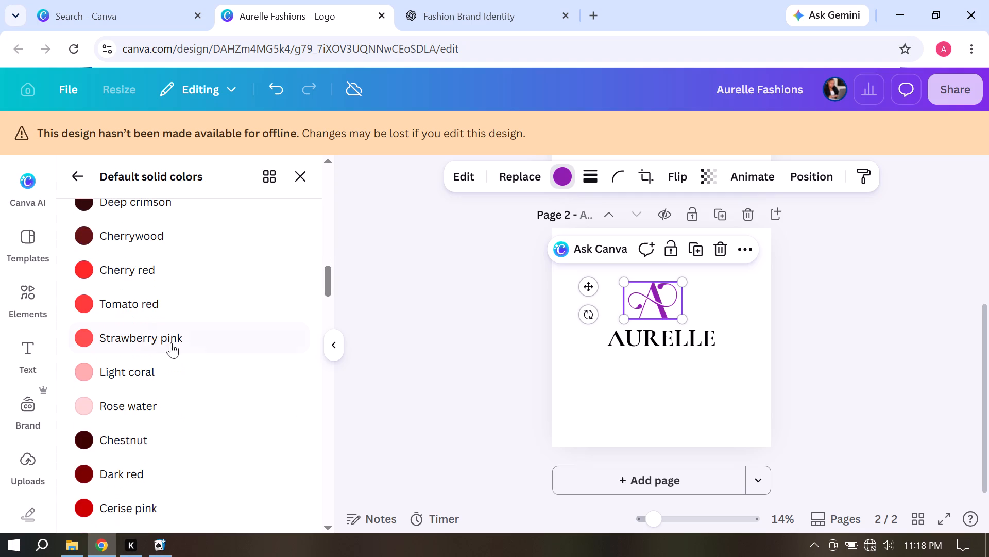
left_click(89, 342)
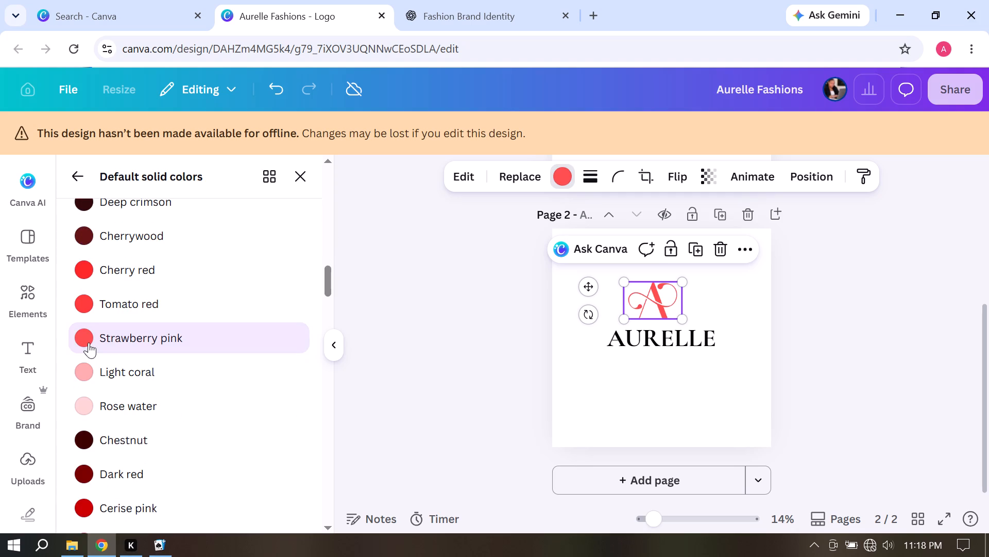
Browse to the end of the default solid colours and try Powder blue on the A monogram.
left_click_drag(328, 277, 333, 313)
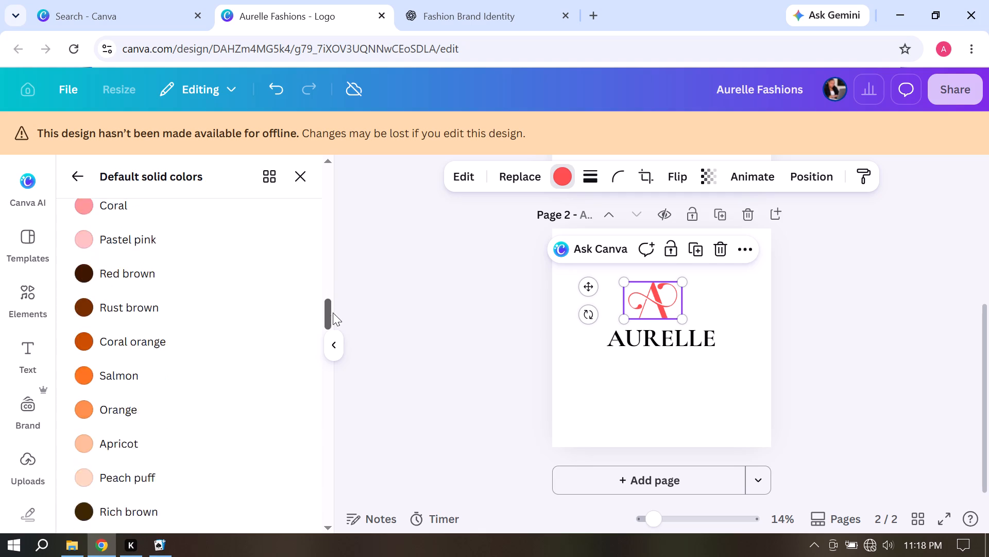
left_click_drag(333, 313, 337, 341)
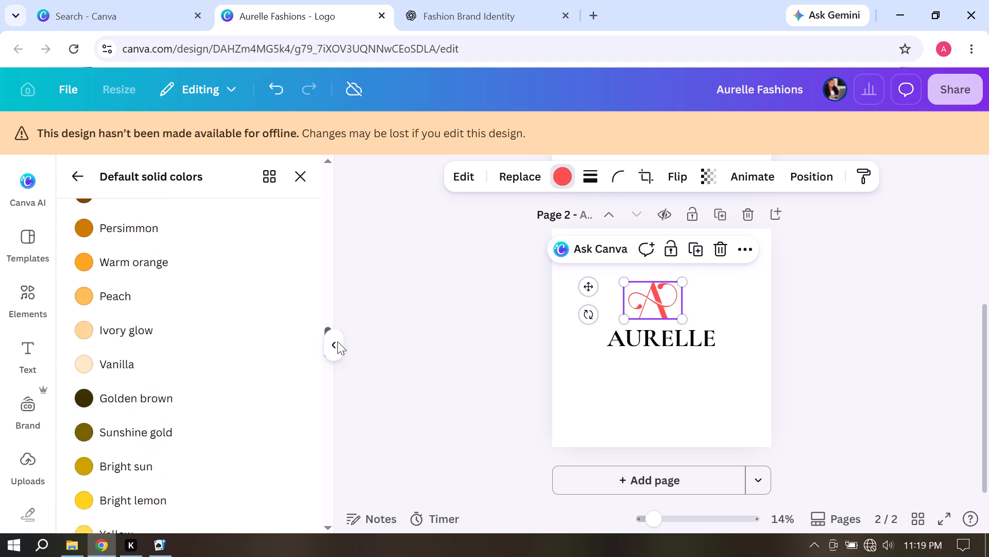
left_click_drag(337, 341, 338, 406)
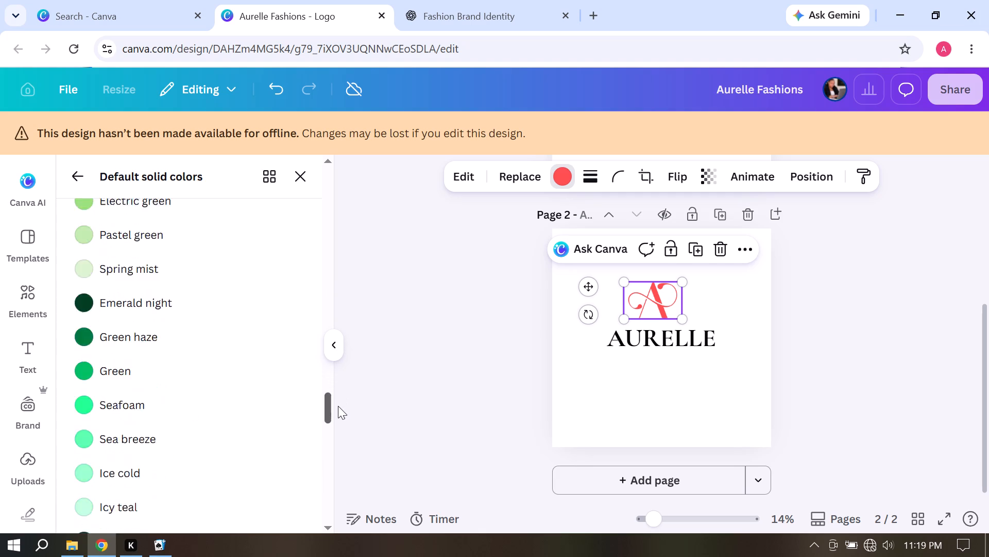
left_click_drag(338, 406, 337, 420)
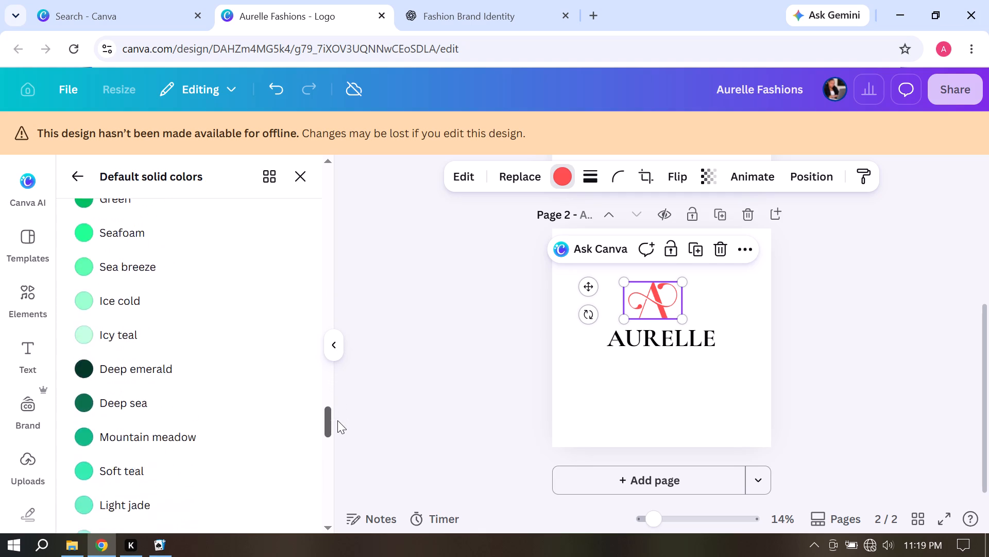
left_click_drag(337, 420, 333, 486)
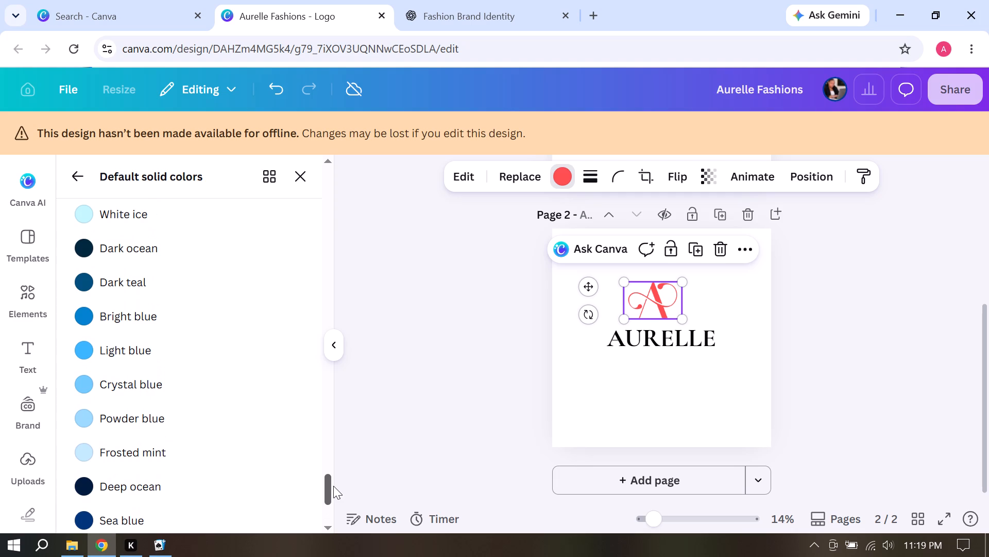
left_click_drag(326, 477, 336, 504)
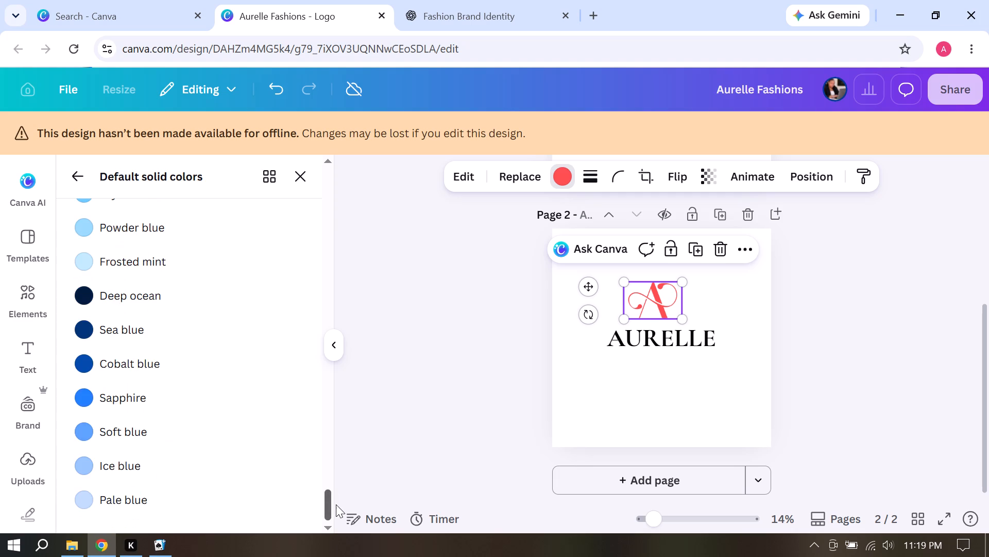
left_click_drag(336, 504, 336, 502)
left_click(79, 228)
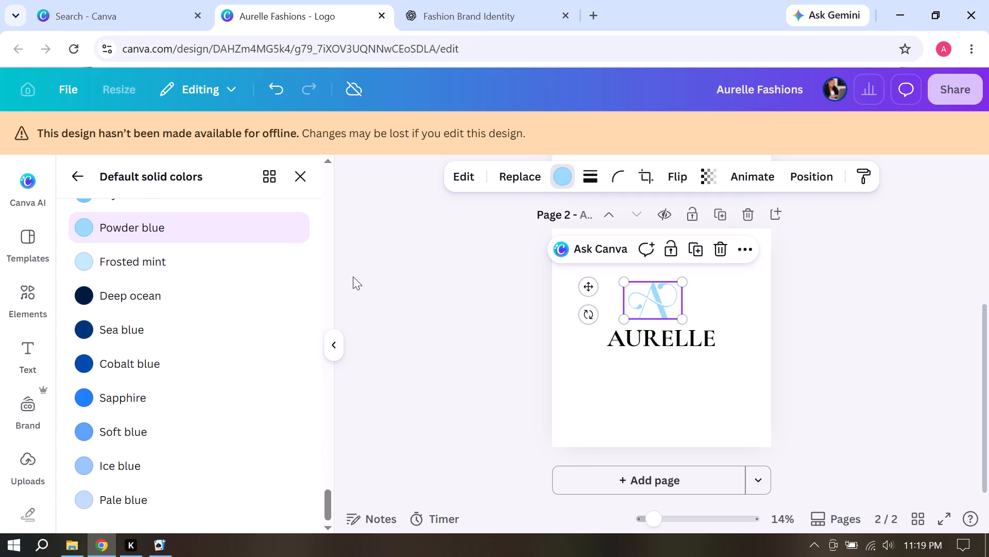
Recolour the A monogram with the default solid colour Dark ocean.
triple_click(327, 163)
triple_click(327, 163)
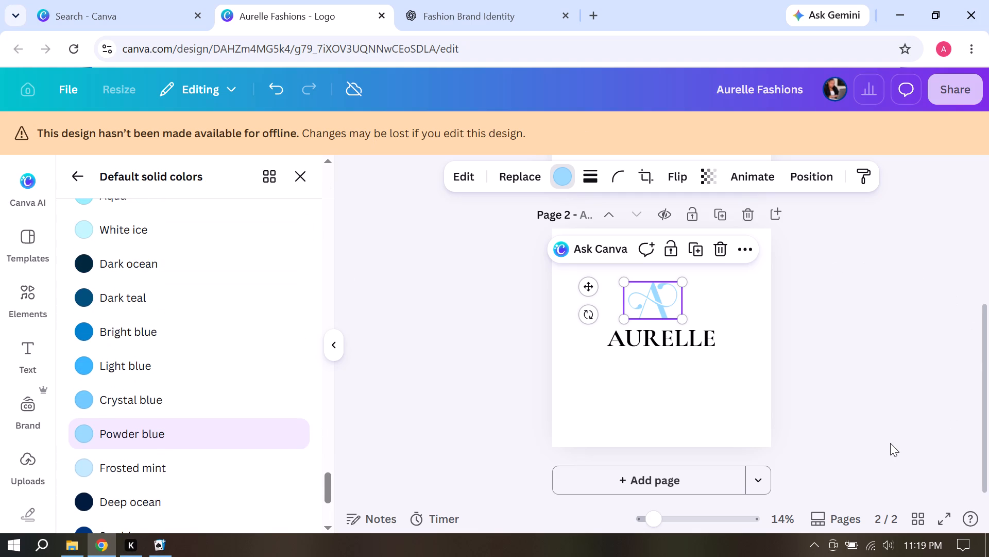
left_click(985, 222)
left_click(81, 267)
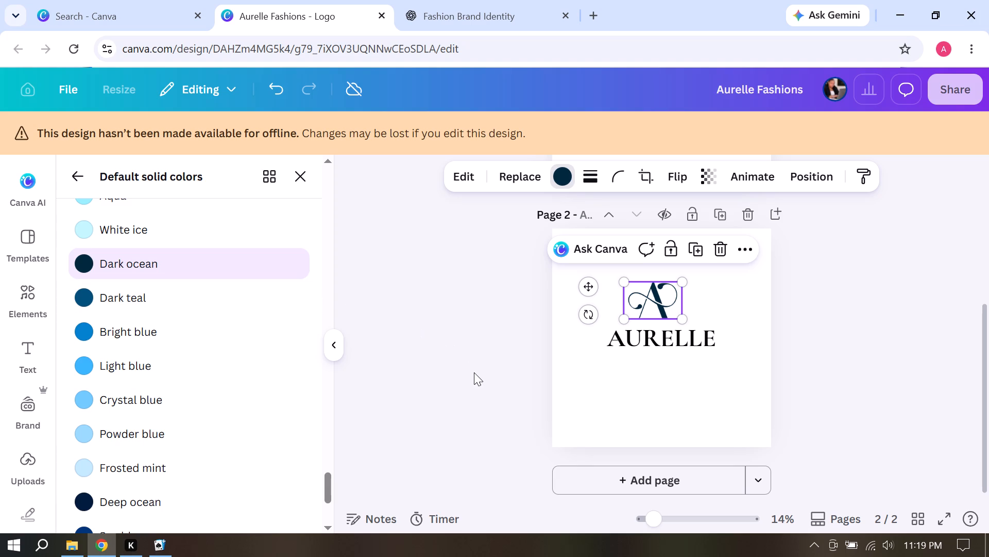
Recolour the AURELLE text with the default solid colour Grape.
left_click(642, 347)
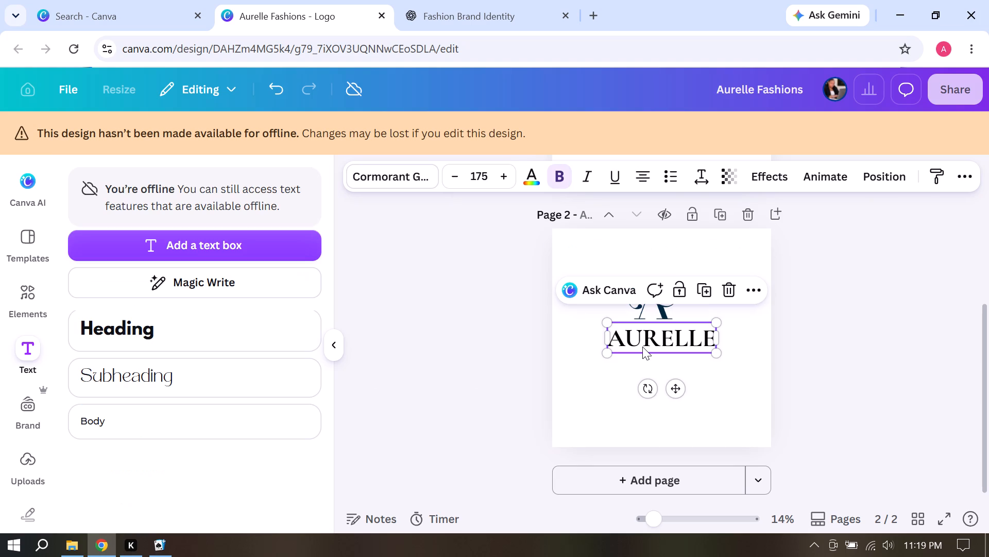
left_click(526, 180)
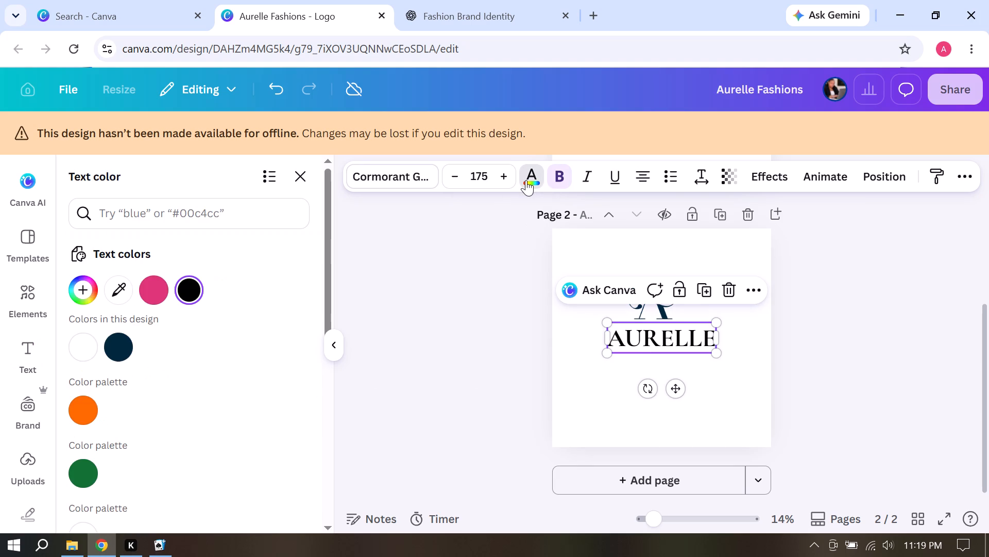
left_click_drag(325, 187, 339, 318)
left_click(299, 319)
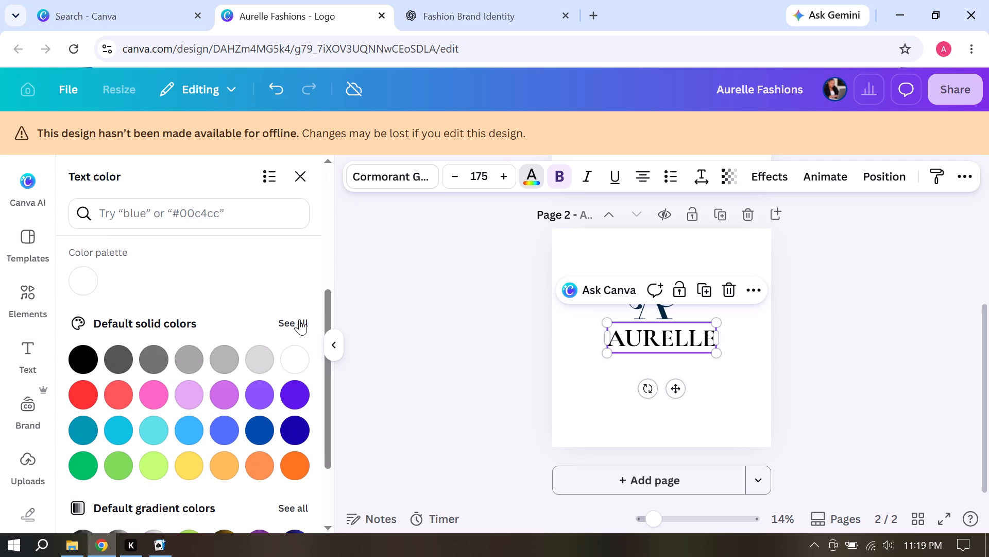
left_click(267, 175)
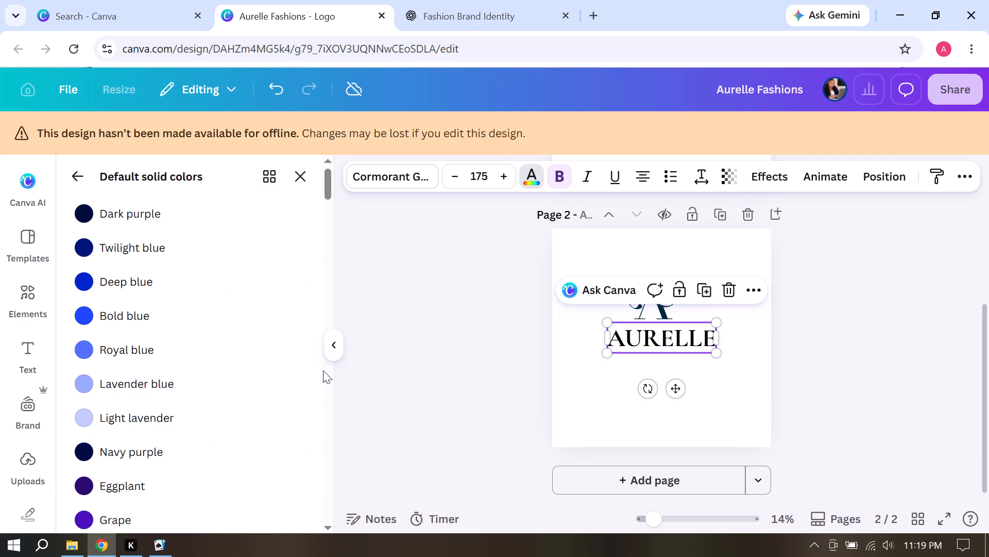
left_click_drag(327, 176, 337, 199)
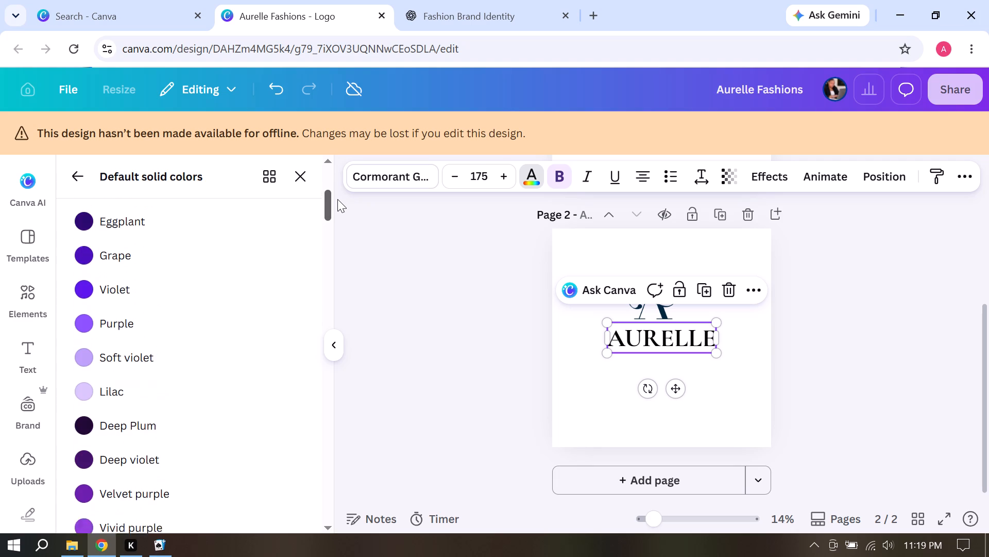
left_click_drag(337, 199, 337, 198)
left_click(86, 277)
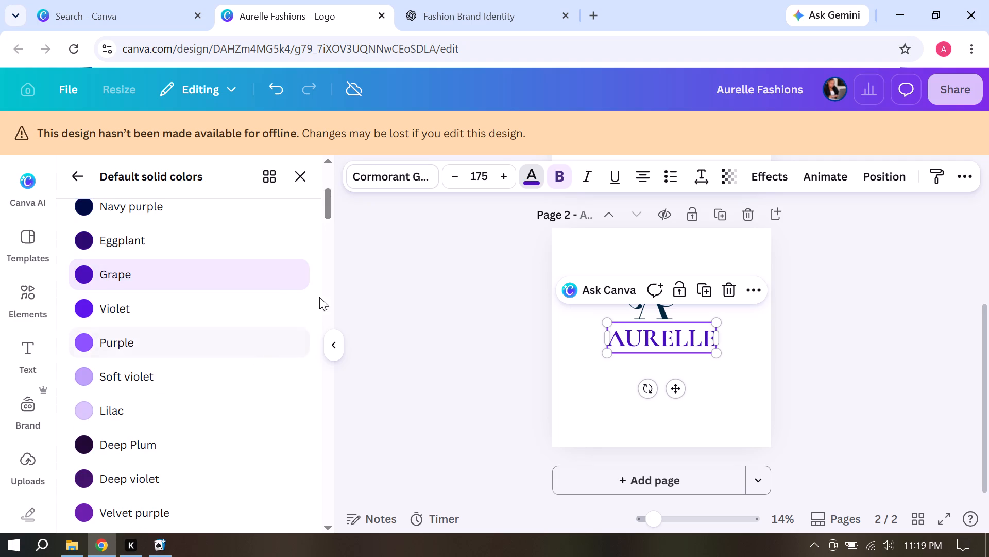
Browse the remaining default solid colours to the end of the list, and check the colour name used on the A monogram.
left_click_drag(327, 205, 328, 215)
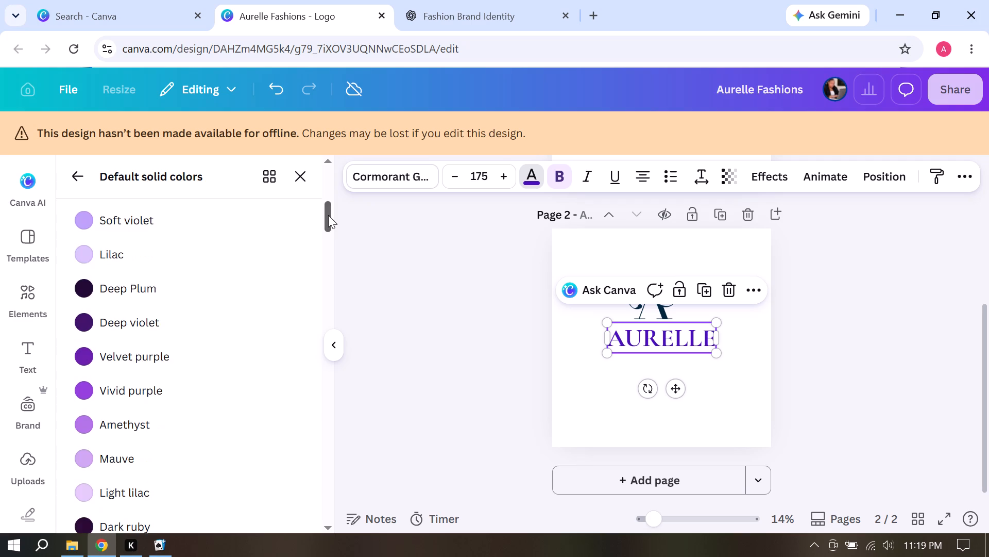
left_click_drag(328, 215, 350, 297)
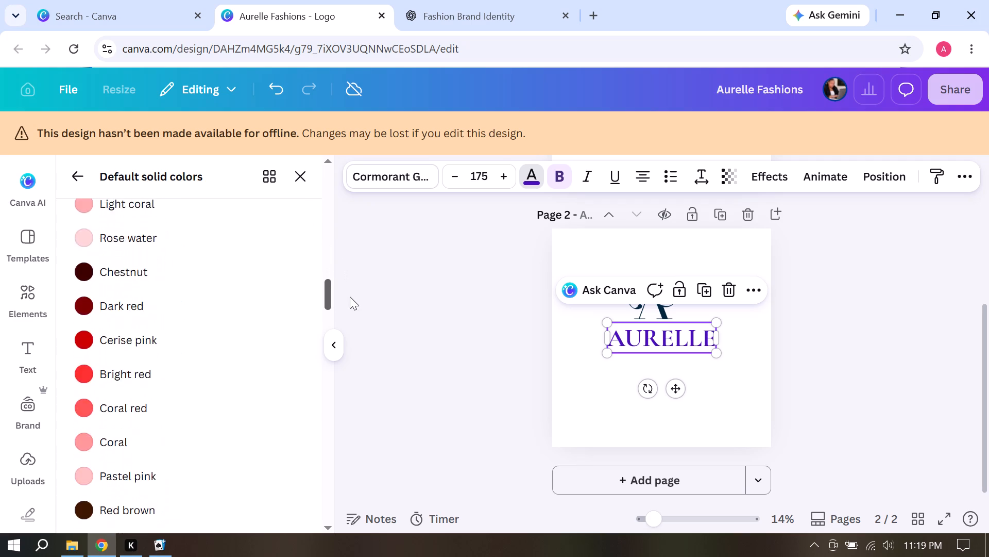
left_click_drag(350, 297, 358, 410)
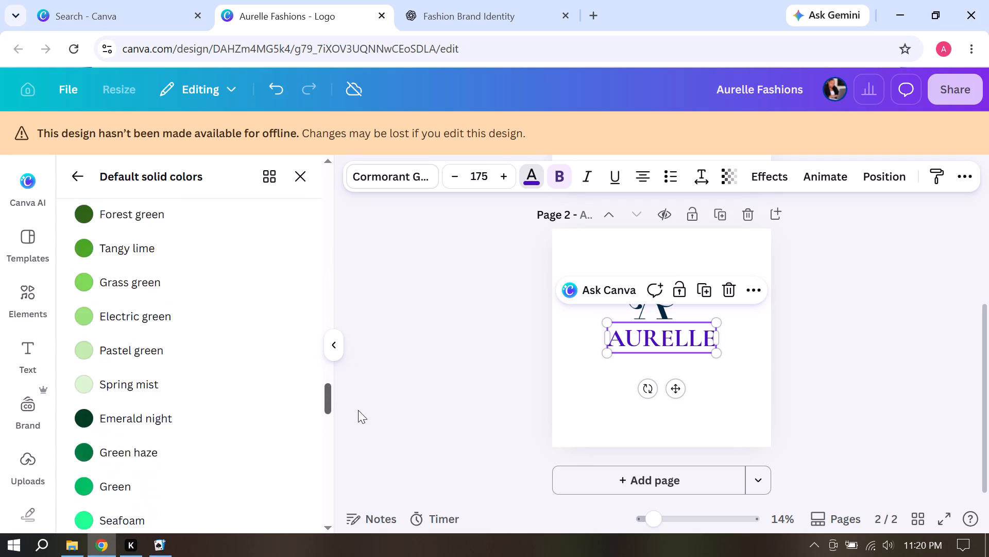
left_click_drag(358, 410, 352, 556)
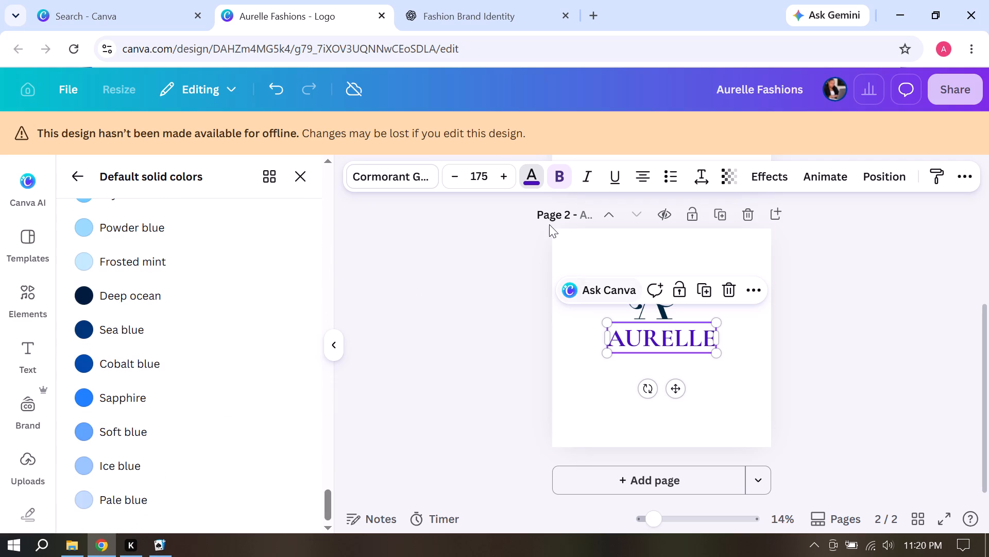
left_click(656, 316)
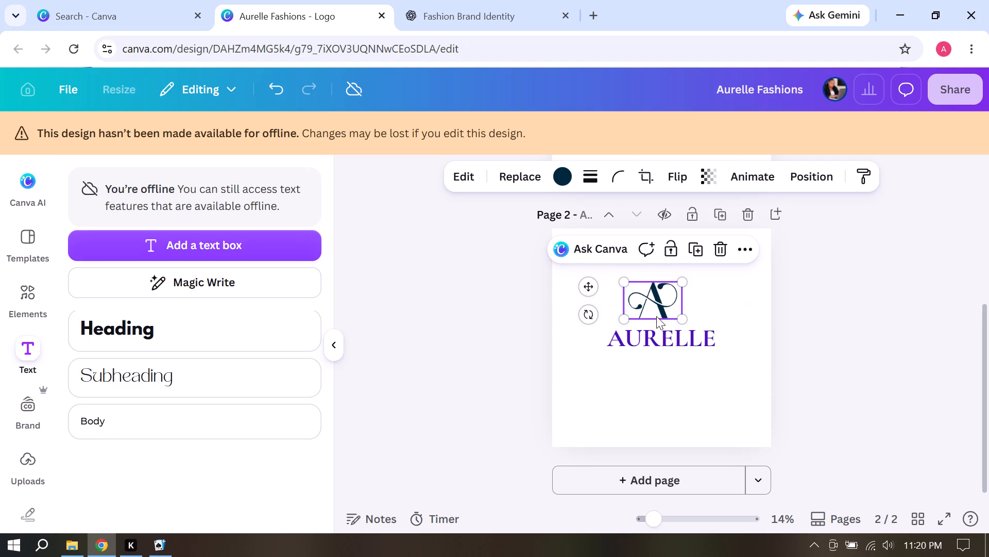
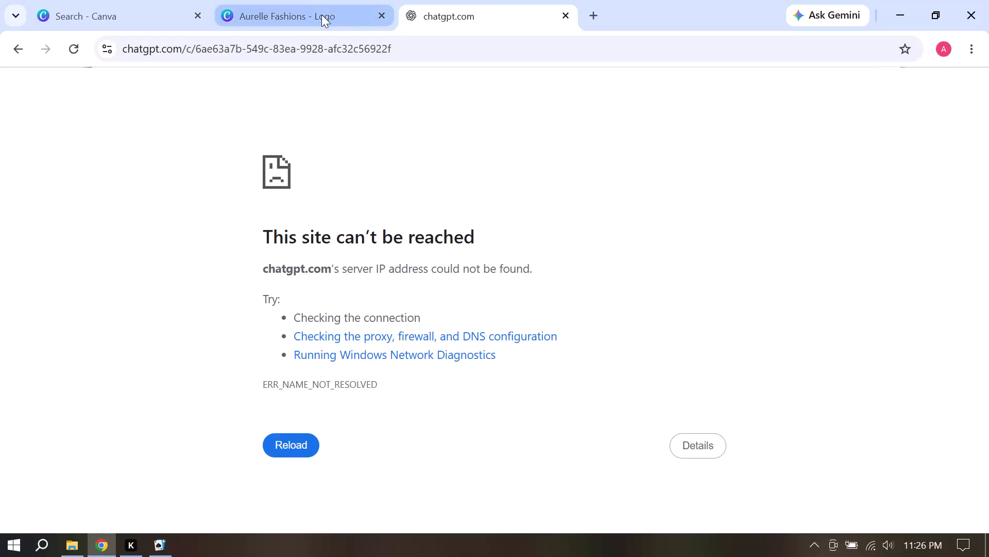
Return to the Aurelle Fashions logo design in Canva.
left_click(321, 14)
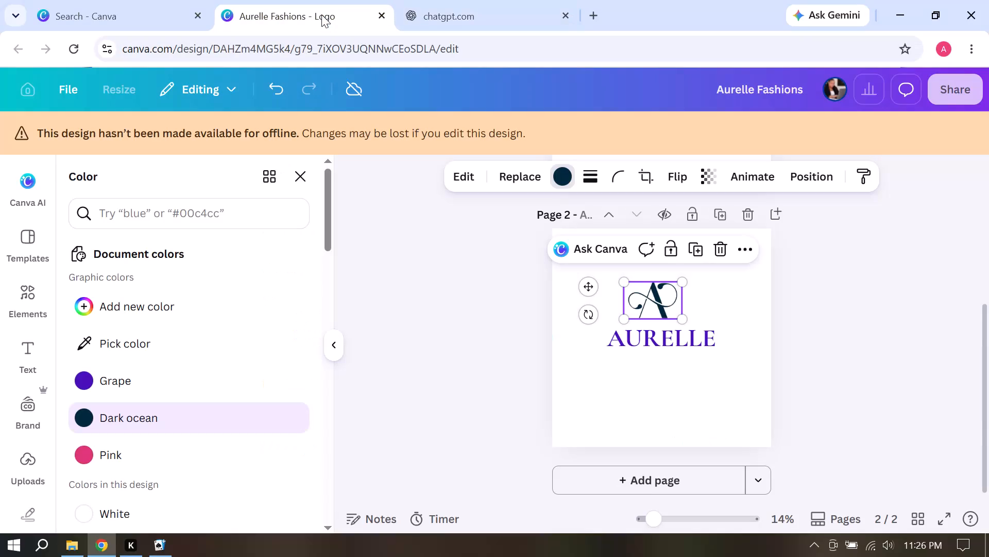